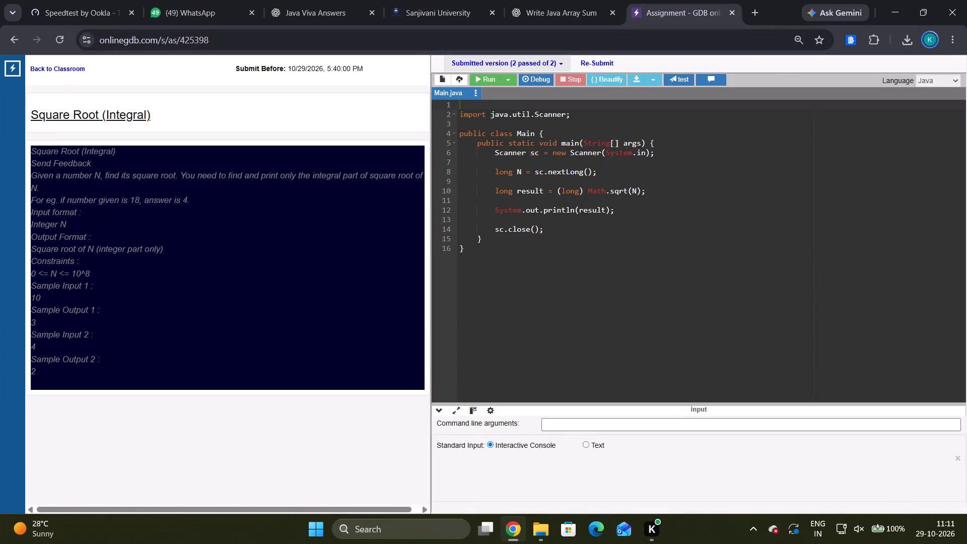
Switch to File Explorer and delete all the images in the Screenshots folder.
click(546, 542)
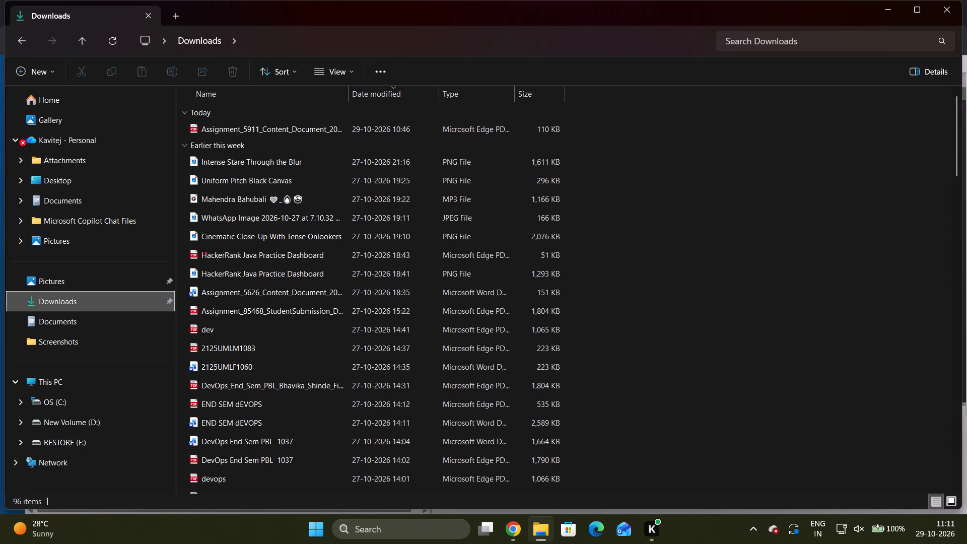
click(112, 336)
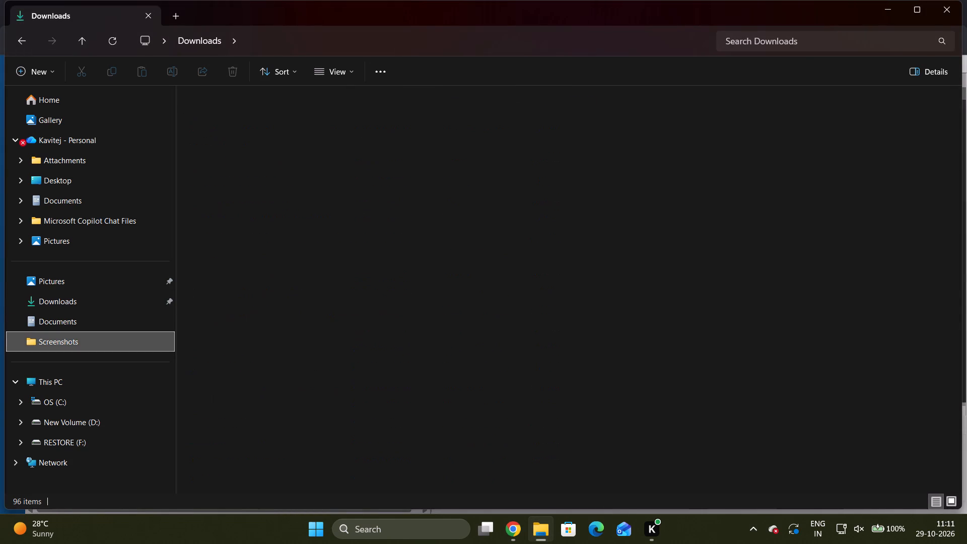
drag(775, 314, 700, 314)
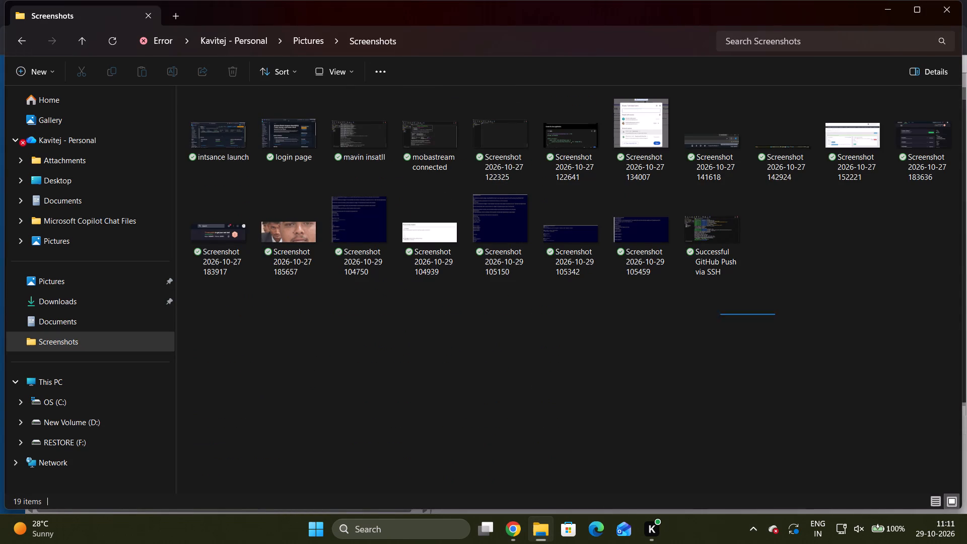
drag(700, 314, 151, 122)
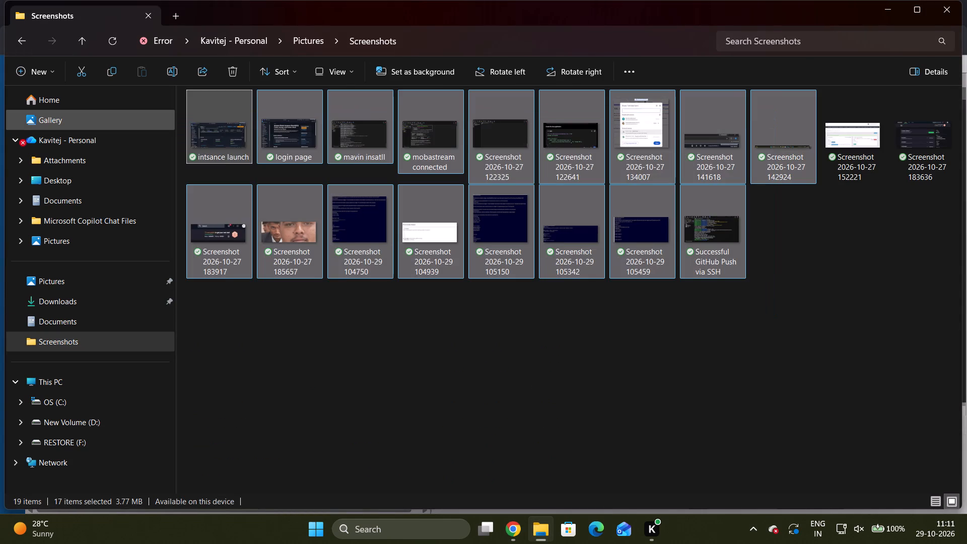
key(Delete)
key(Delete)
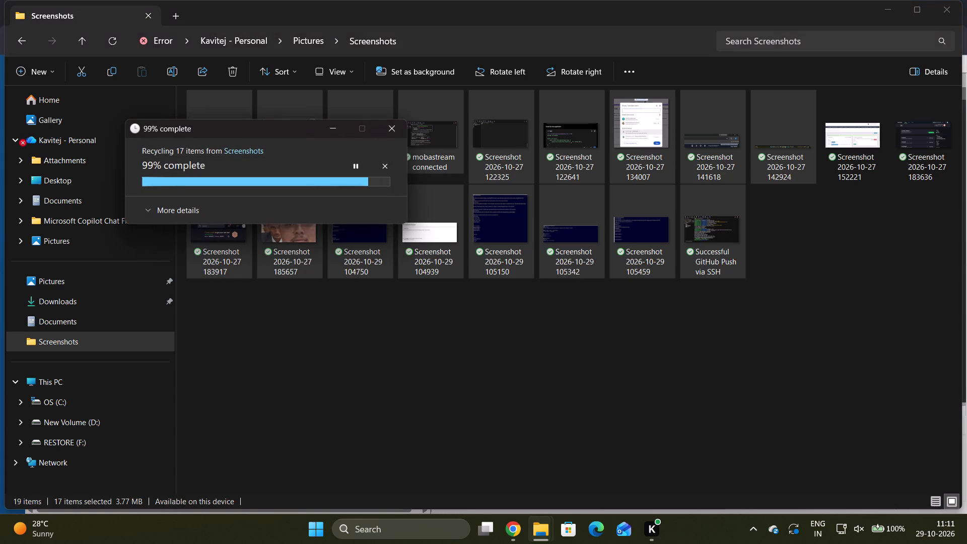
click(422, 265)
drag(328, 207, 312, 199)
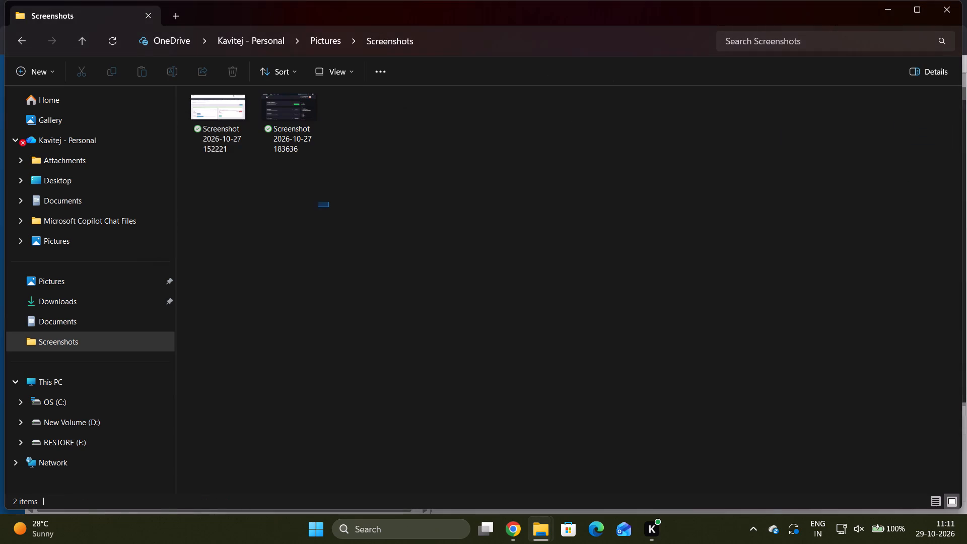
drag(312, 199, 191, 113)
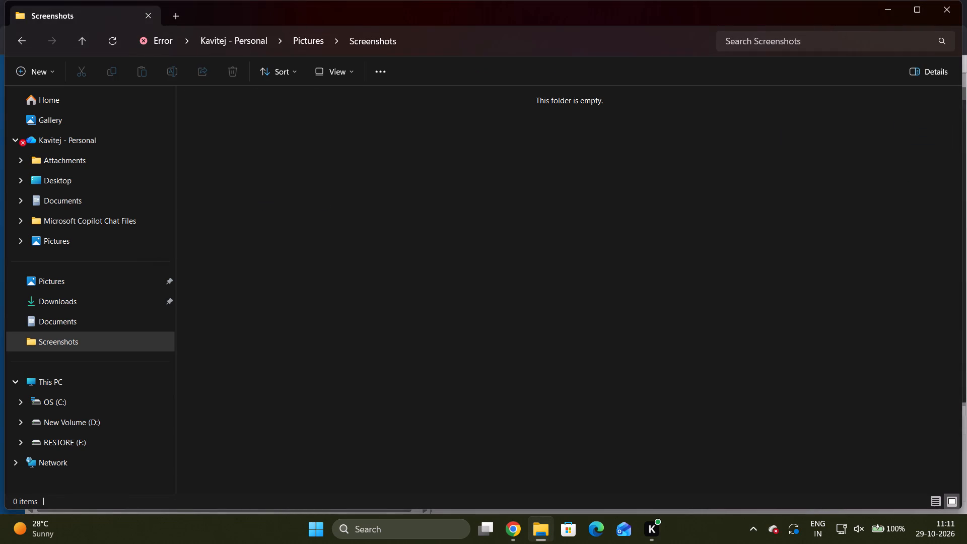
Switch to Chrome, open the Pyramid Star Pattern assignment from the Java_PBL_Batch-1 classroom and run its submitted program.
click(520, 533)
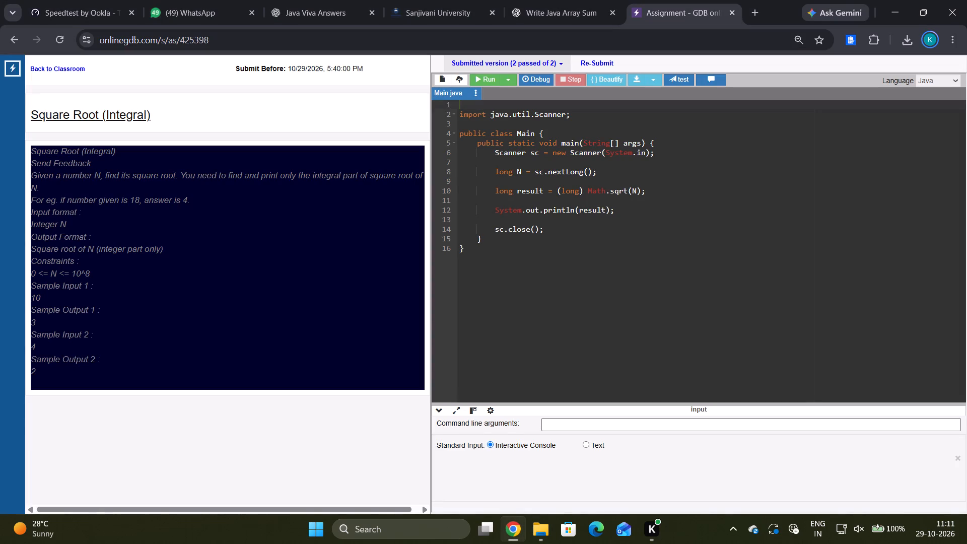
click(11, 40)
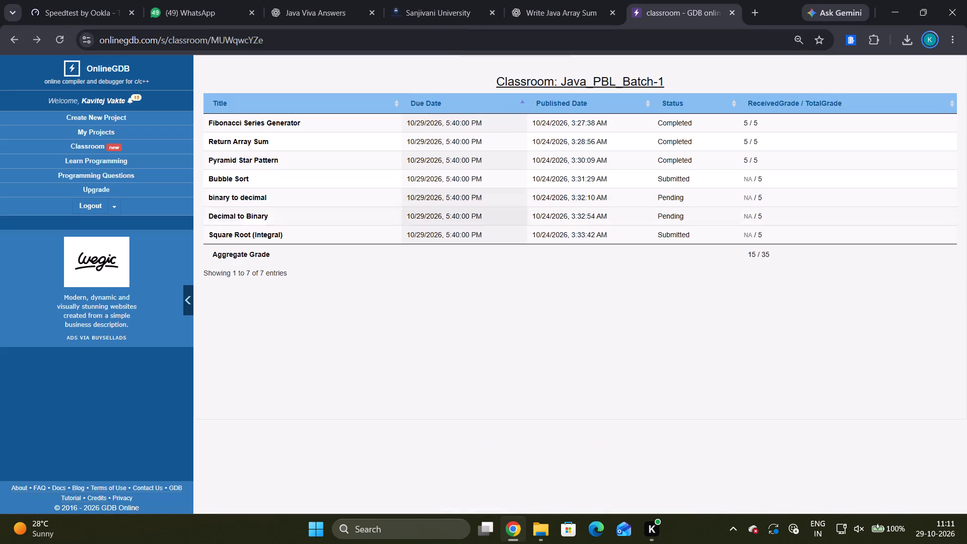
click(251, 162)
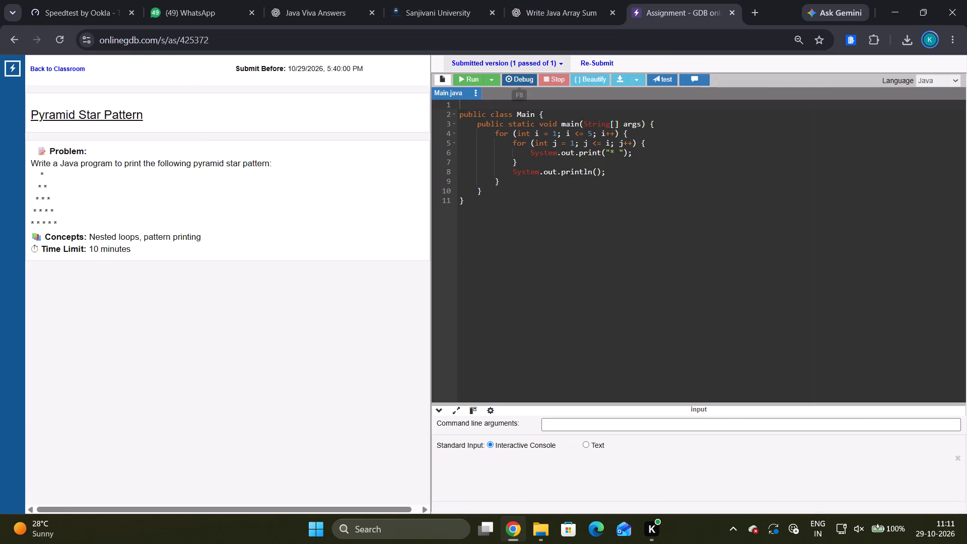
click(466, 81)
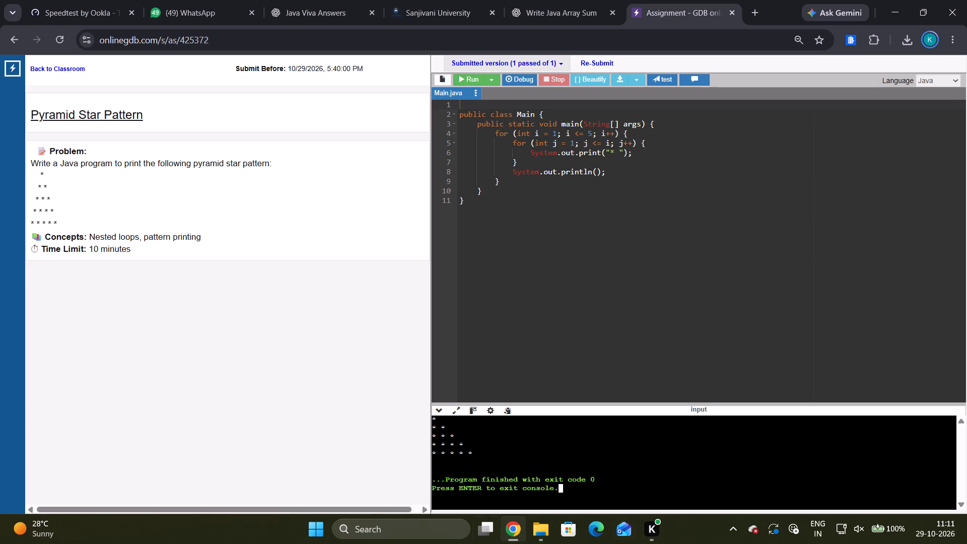
Launch Word and create a blank document.
click(397, 538)
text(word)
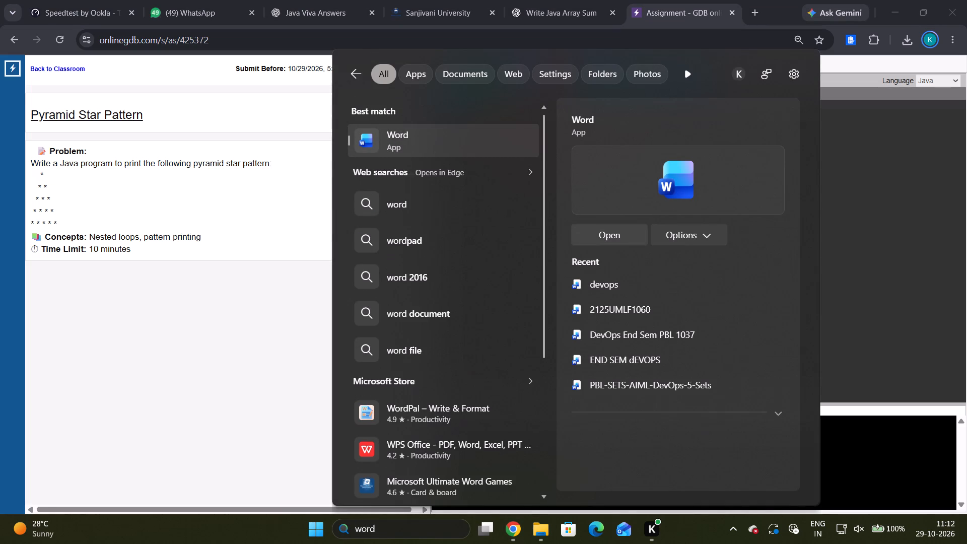
click(609, 230)
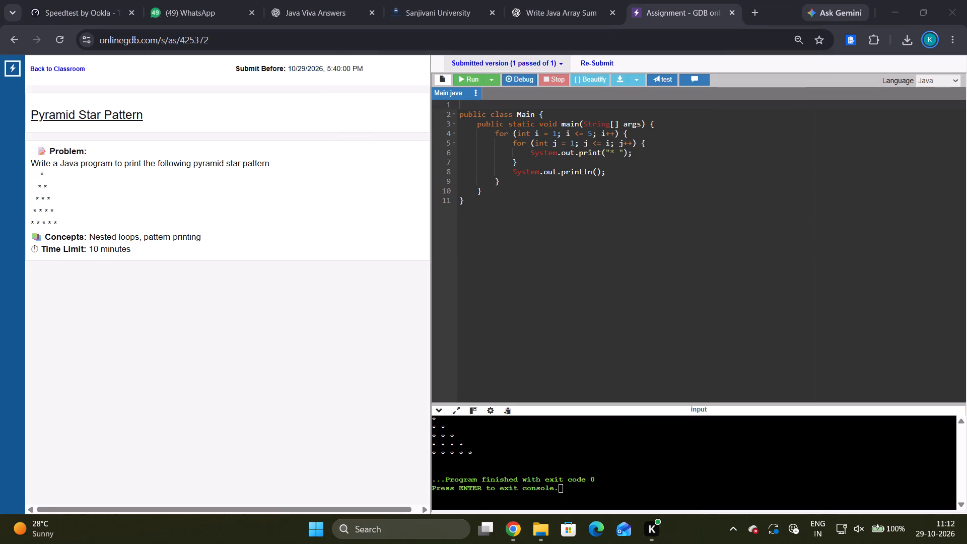
click(164, 126)
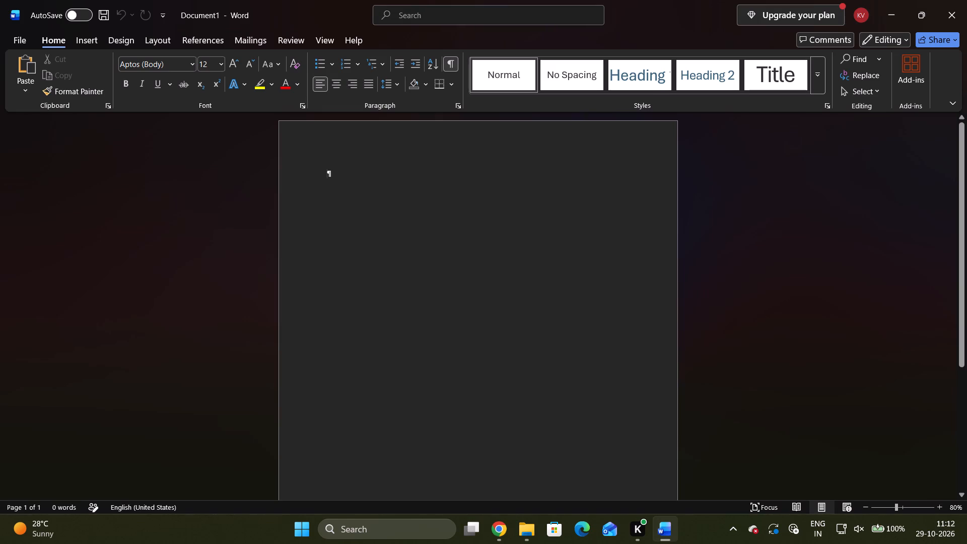
Enter the first header line as "NAME :-" followed by the student's full name, ending with a line break.
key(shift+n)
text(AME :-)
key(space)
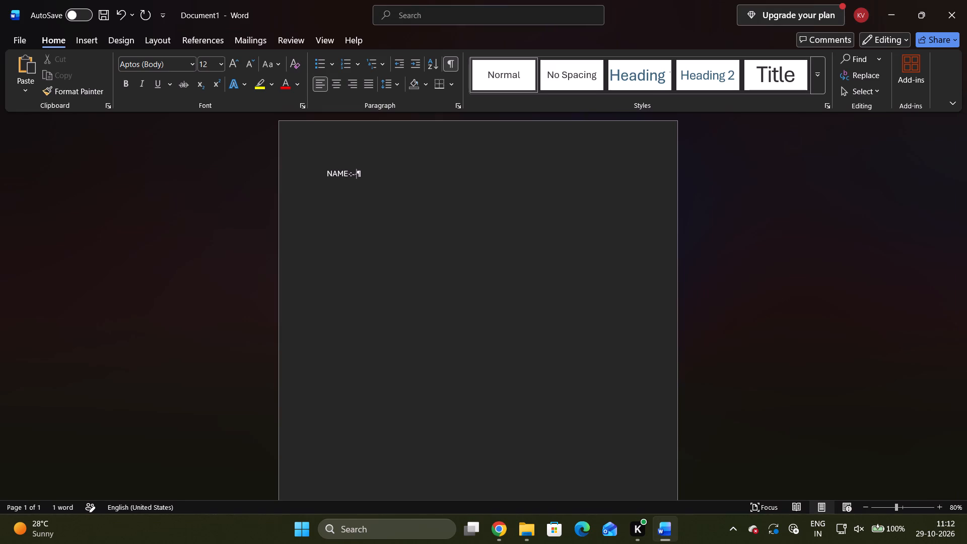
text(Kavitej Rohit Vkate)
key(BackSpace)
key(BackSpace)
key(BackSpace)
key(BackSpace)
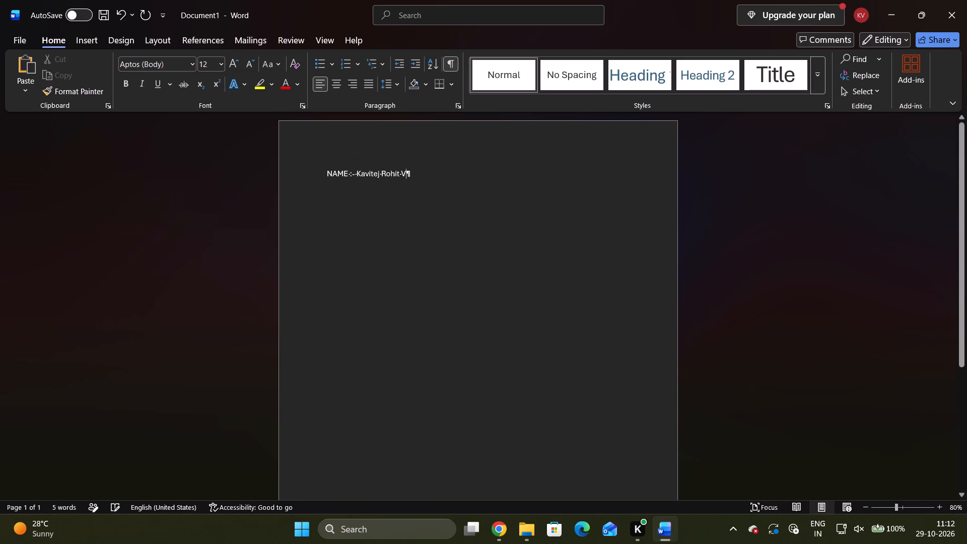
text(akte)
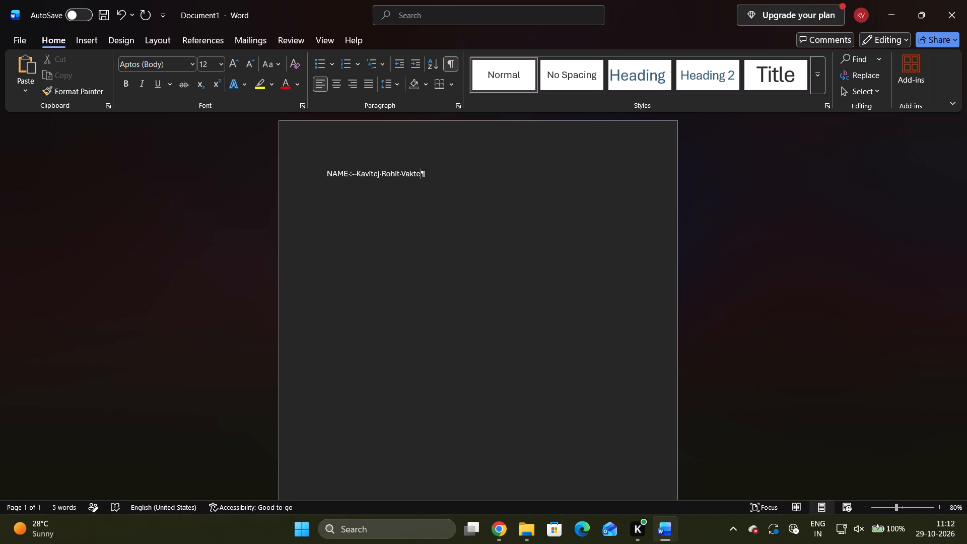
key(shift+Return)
Add a second header line reading "PRN :-" followed by the student's PRN, ending with a line break.
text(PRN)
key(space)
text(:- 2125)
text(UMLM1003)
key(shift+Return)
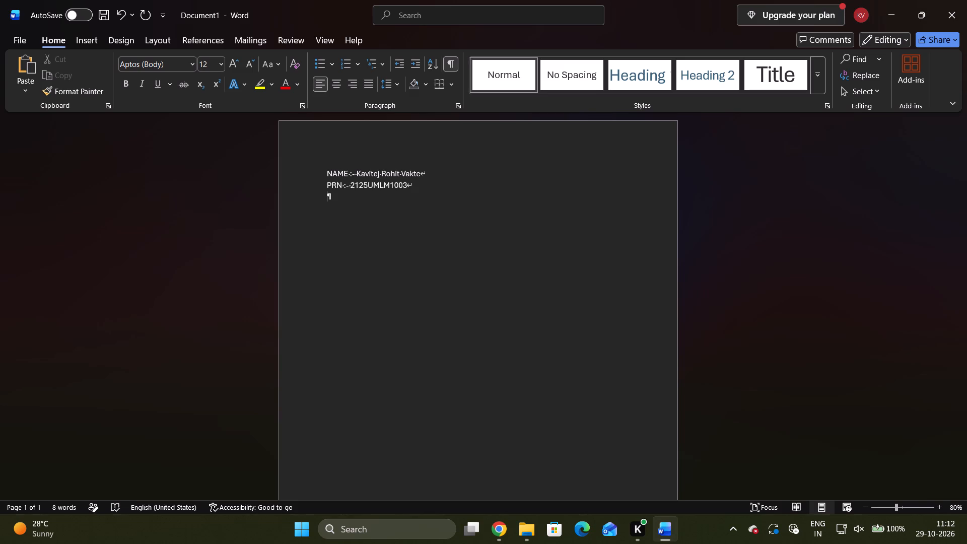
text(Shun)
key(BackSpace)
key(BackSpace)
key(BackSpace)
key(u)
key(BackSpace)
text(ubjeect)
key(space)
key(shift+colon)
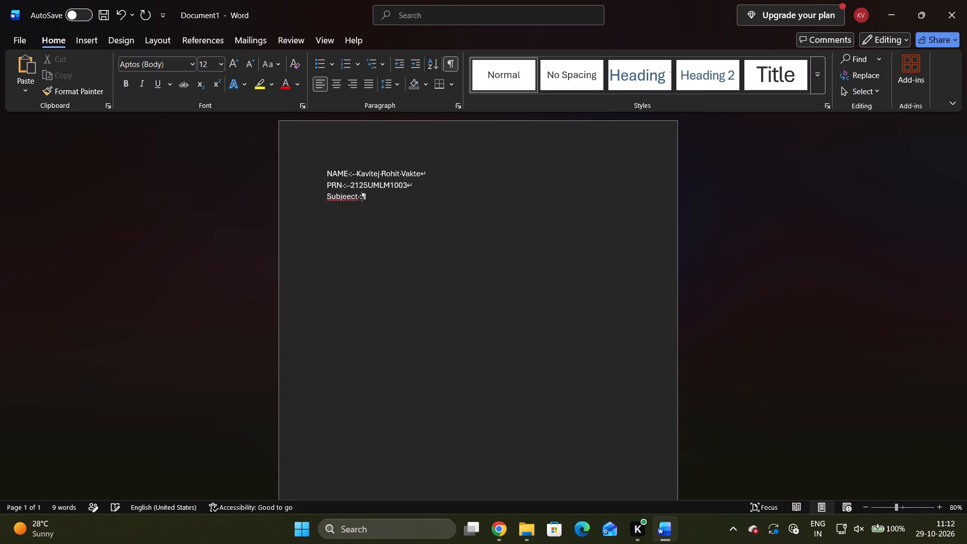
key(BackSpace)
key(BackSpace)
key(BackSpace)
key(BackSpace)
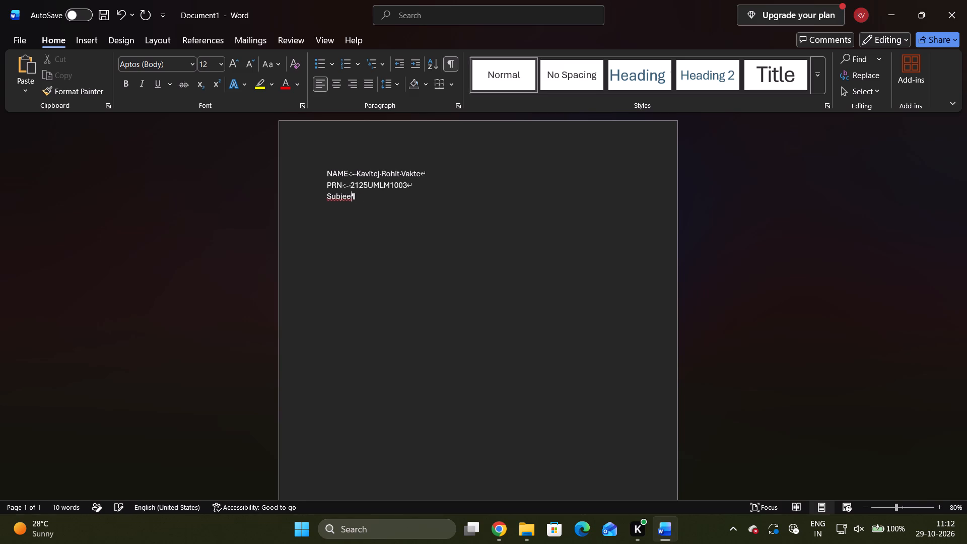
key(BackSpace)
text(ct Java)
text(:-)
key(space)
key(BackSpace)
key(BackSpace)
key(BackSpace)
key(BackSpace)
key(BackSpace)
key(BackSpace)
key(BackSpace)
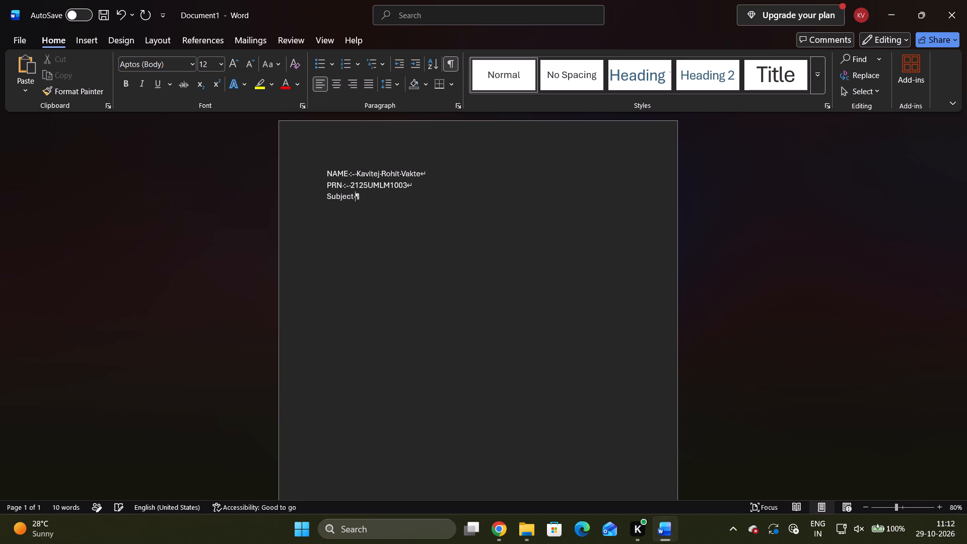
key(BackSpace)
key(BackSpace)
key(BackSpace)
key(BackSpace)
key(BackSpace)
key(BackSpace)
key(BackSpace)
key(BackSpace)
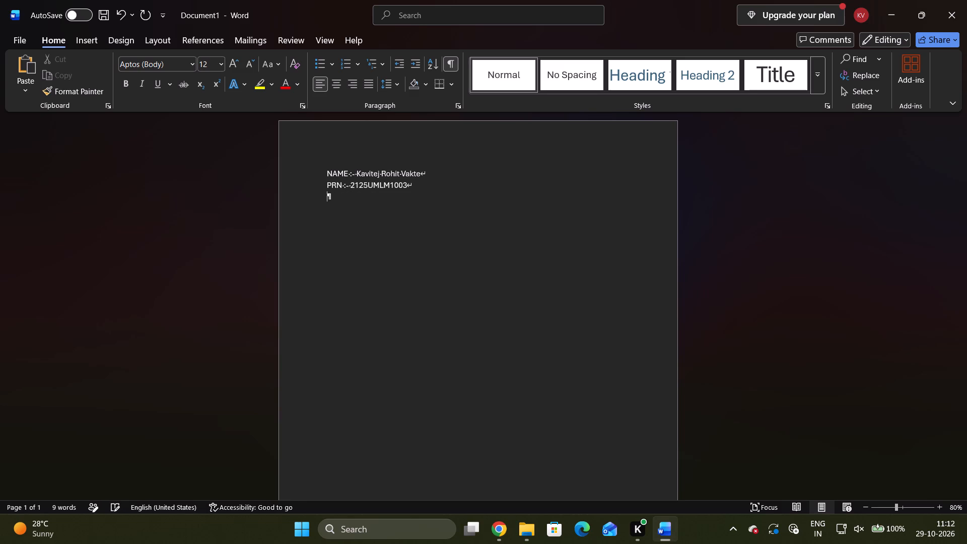
Add the course as the third header line, reading "JAVA(24UAMPC202)".
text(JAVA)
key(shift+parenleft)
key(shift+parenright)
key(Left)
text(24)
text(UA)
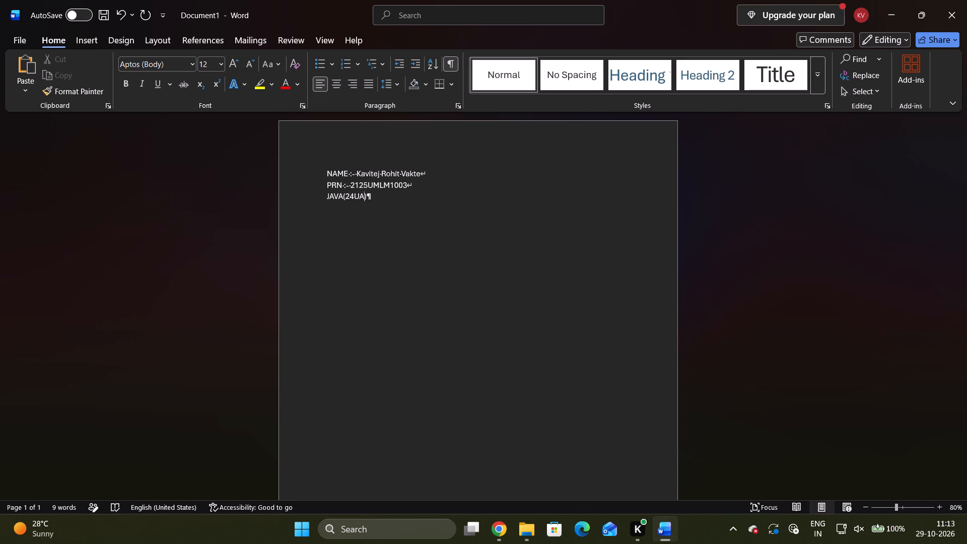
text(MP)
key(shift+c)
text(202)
Format the three header lines (name, PRN and course) as centred, bold text at font size 22.
drag(328, 162, 400, 203)
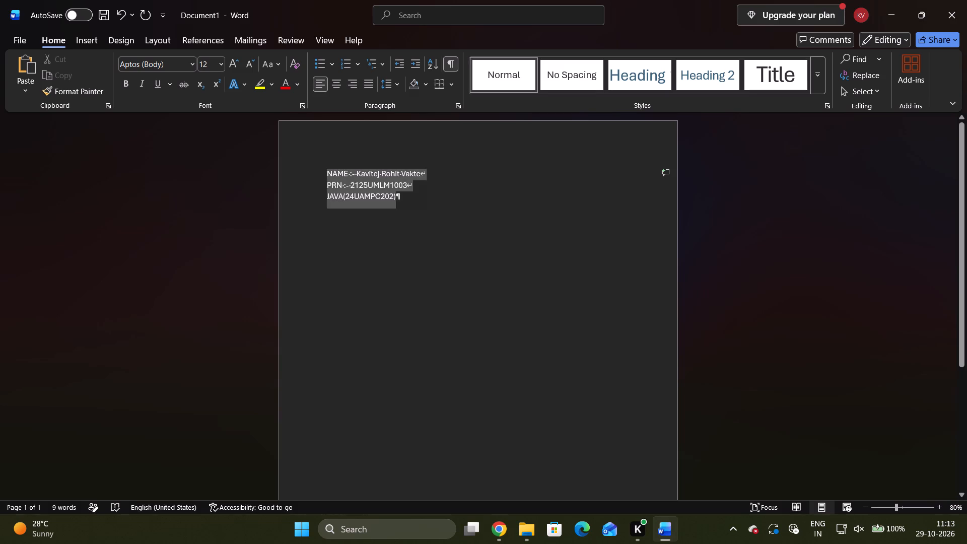
drag(400, 203, 422, 209)
click(334, 85)
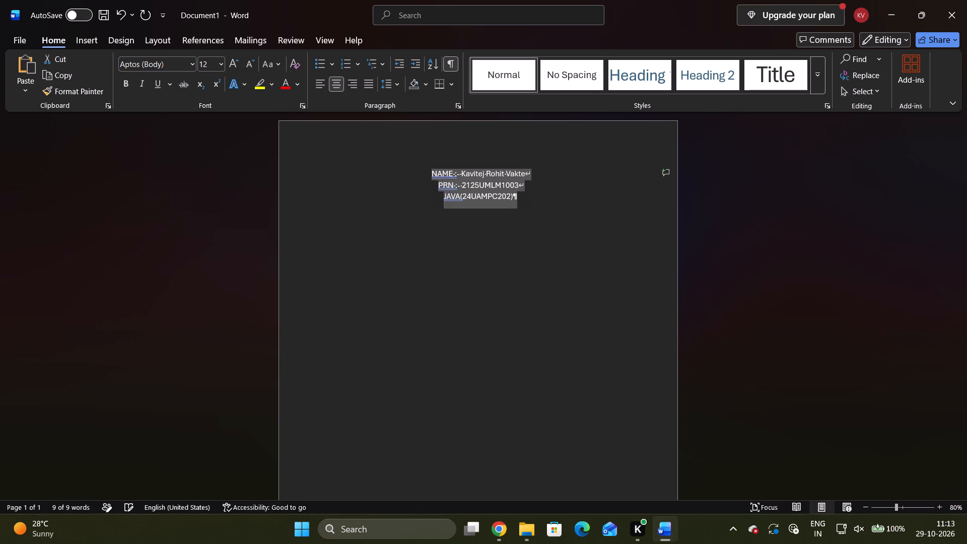
click(126, 81)
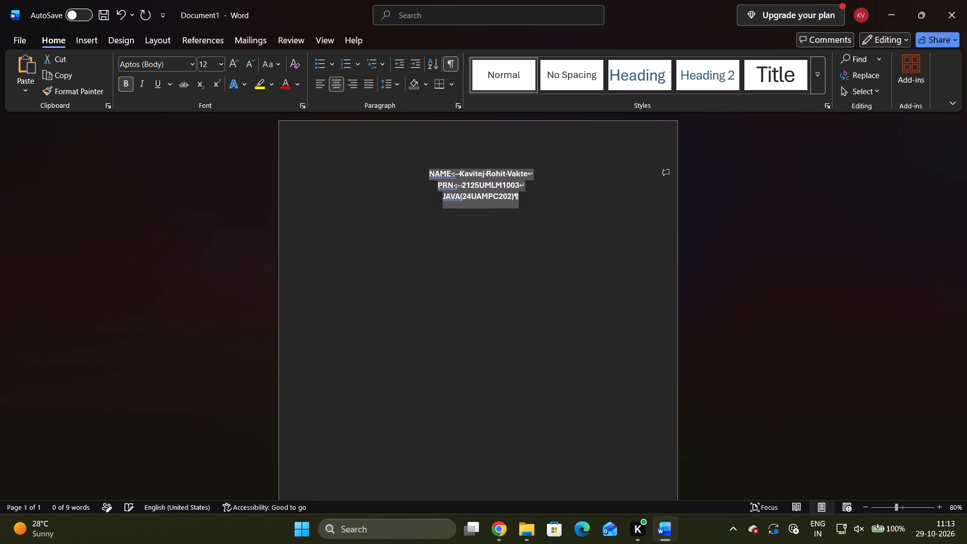
click(217, 68)
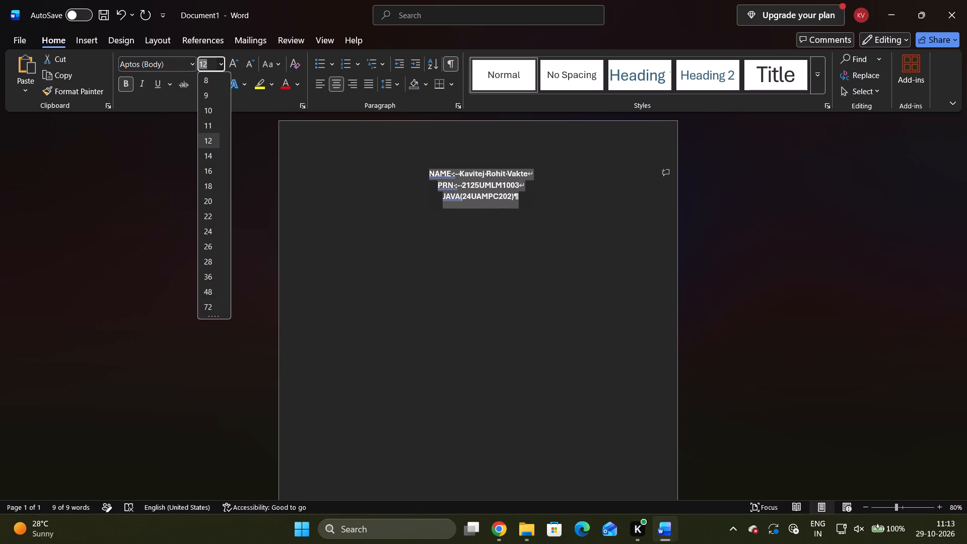
click(207, 219)
click(540, 316)
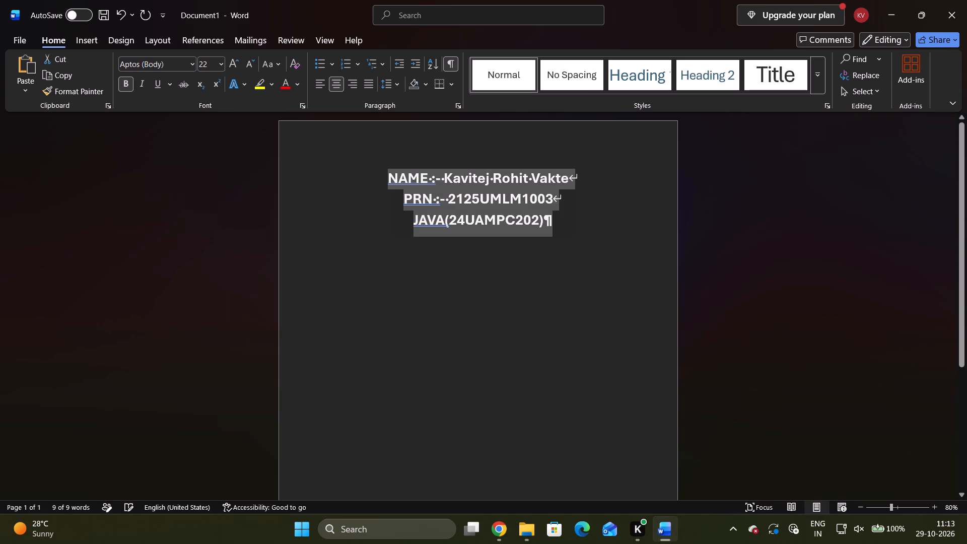
scroll(540, 316, down, 3)
scroll(540, 316, up, 4)
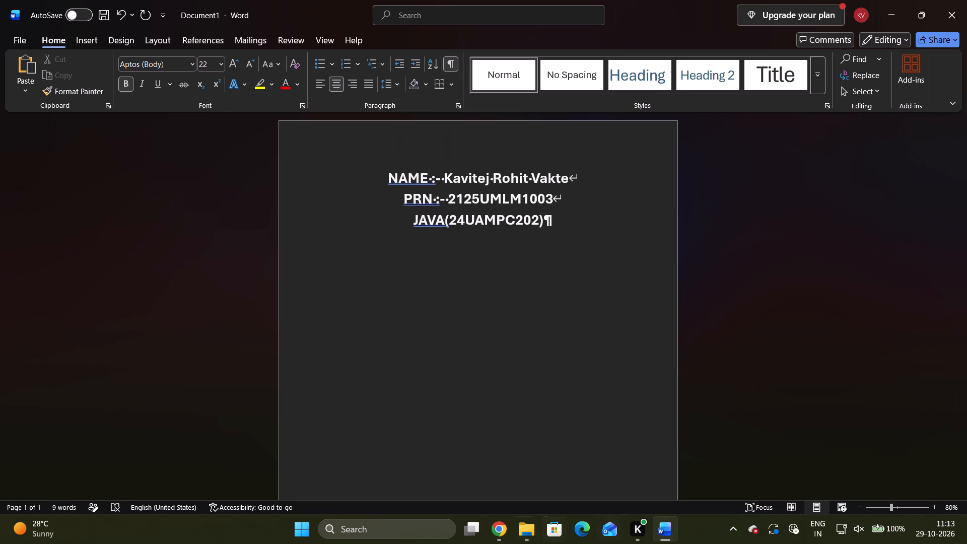
Switch to Chrome and close the "Write Java Array Sum" page, keeping the Pyramid Star Pattern assignment open.
click(498, 529)
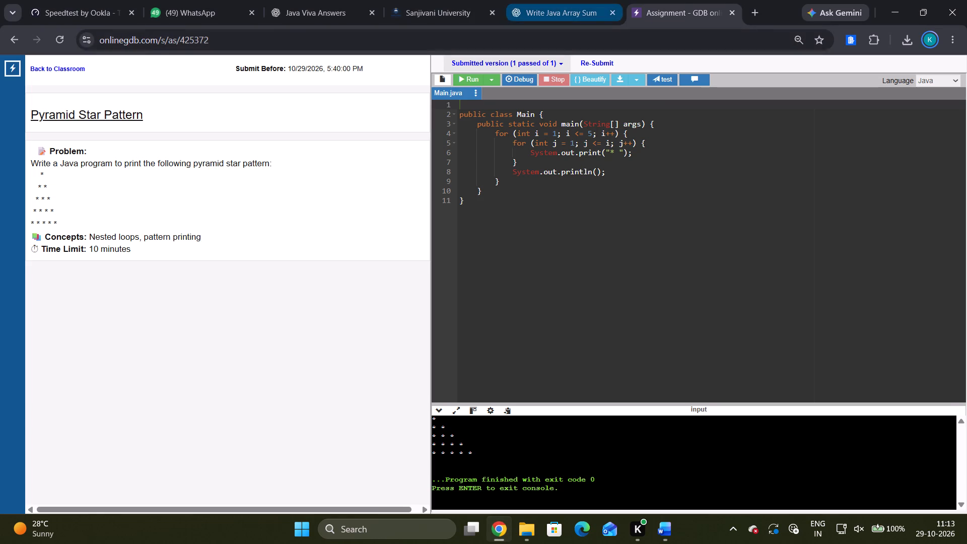
click(563, 5)
click(611, 12)
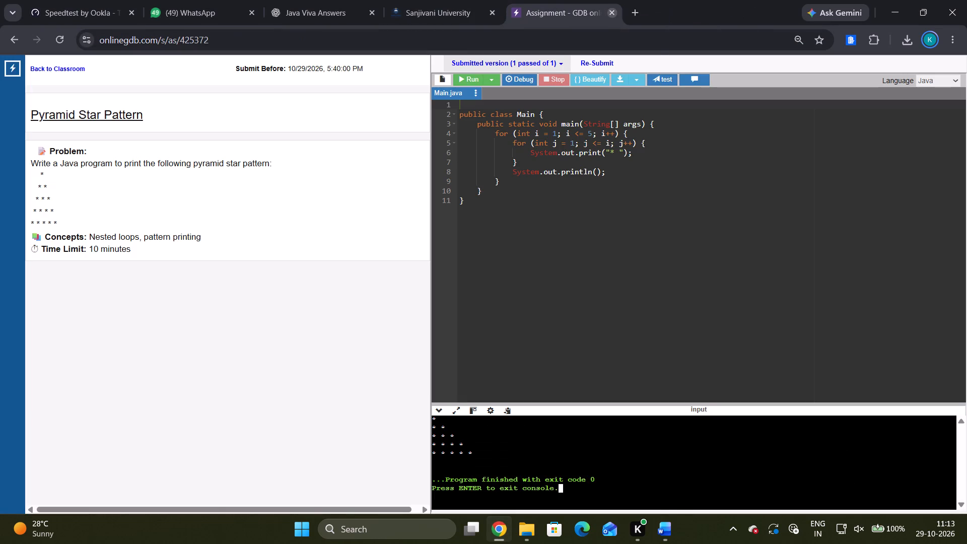
click(572, 6)
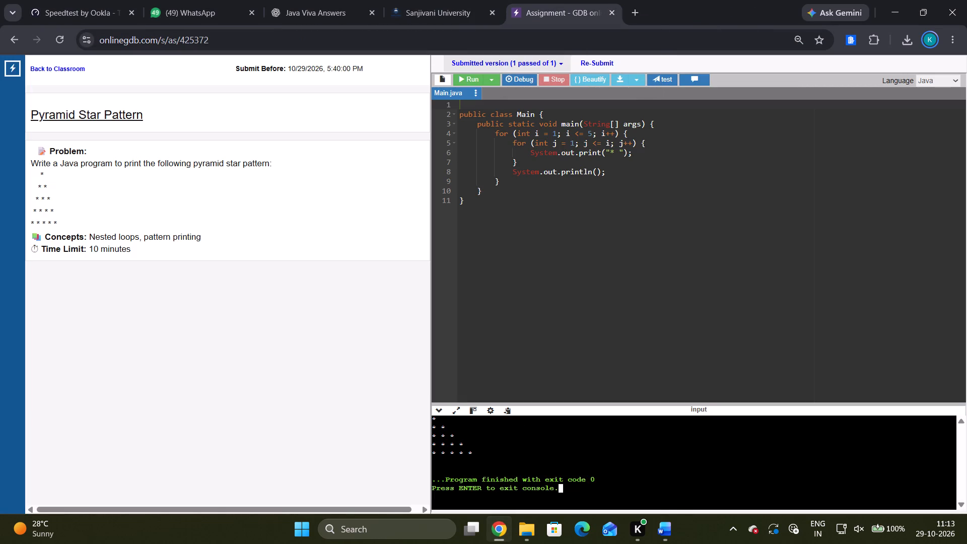
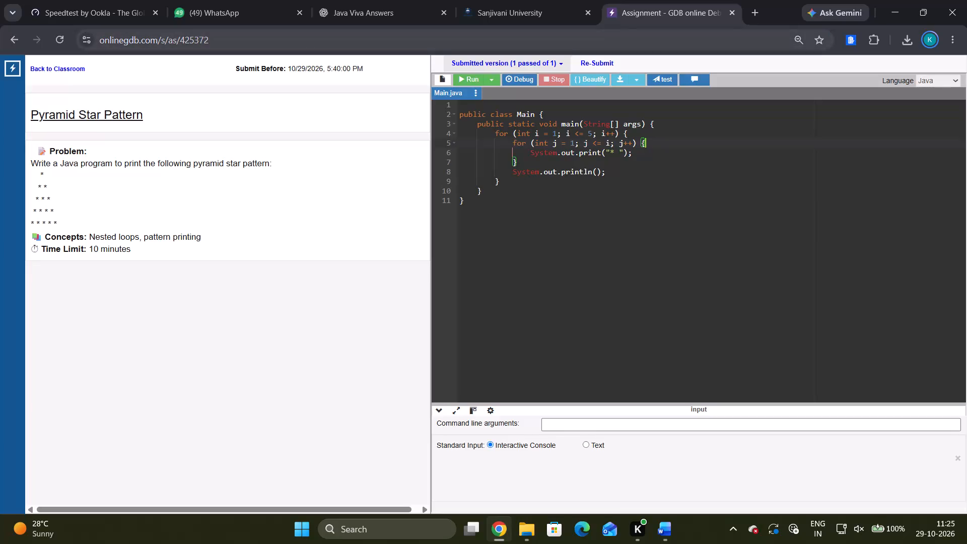
Reopen the Pyramid Star Pattern assignment from the Java_PBL_Batch-1 classroom list and run its submitted Java program.
click(79, 71)
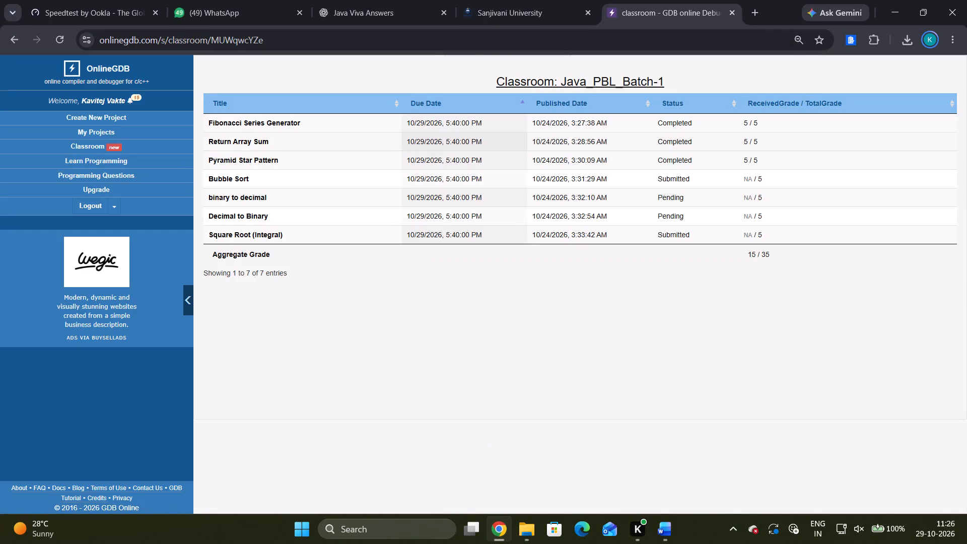
click(252, 159)
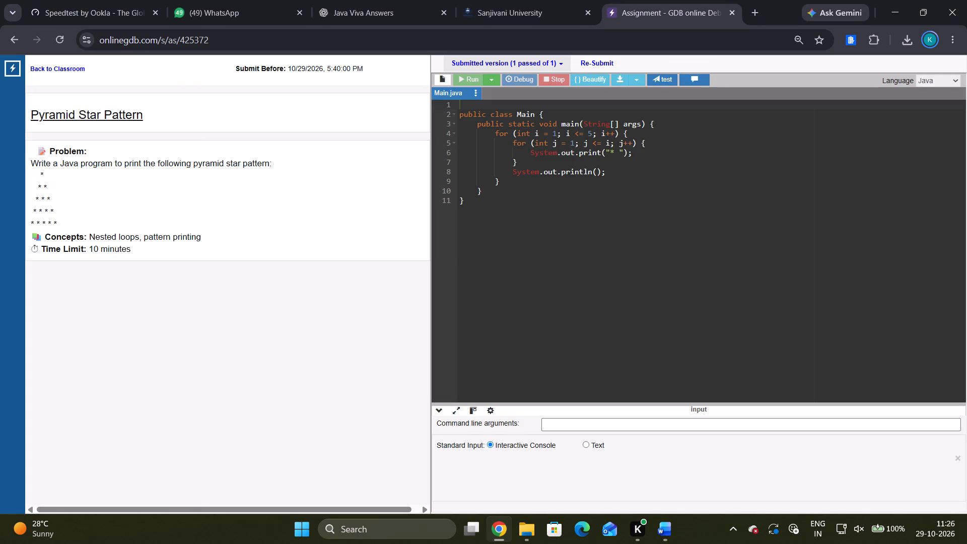
click(472, 80)
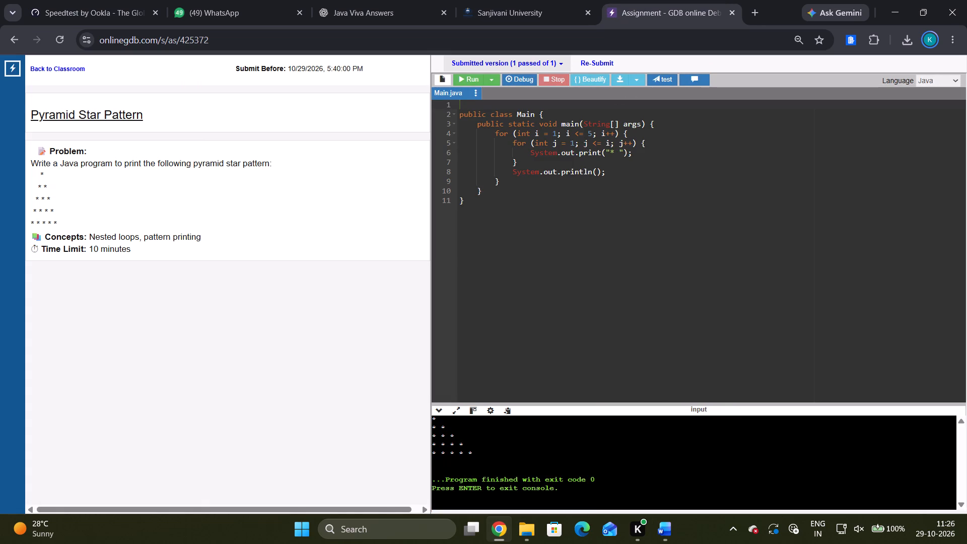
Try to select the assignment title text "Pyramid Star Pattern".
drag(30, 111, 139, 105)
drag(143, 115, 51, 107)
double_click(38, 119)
Switch to the Word document with the student header.
click(669, 543)
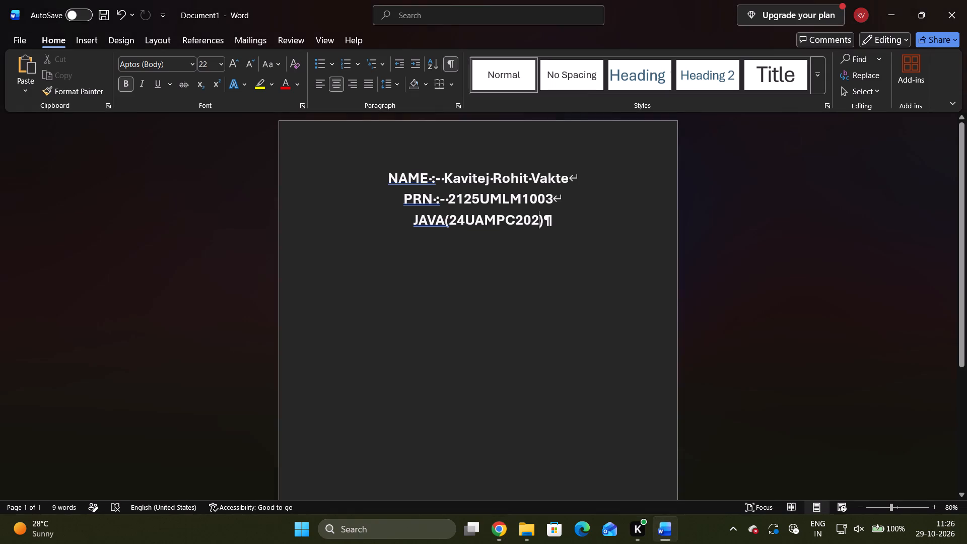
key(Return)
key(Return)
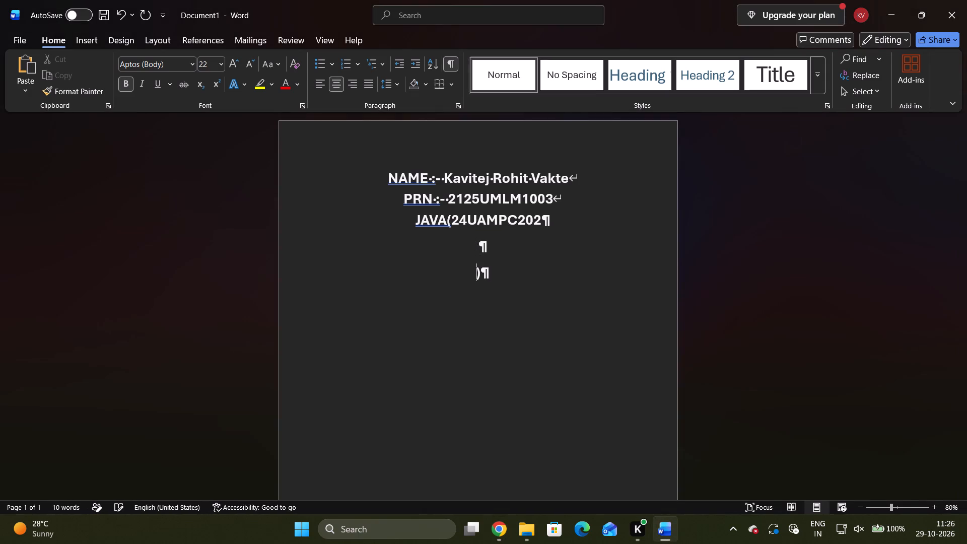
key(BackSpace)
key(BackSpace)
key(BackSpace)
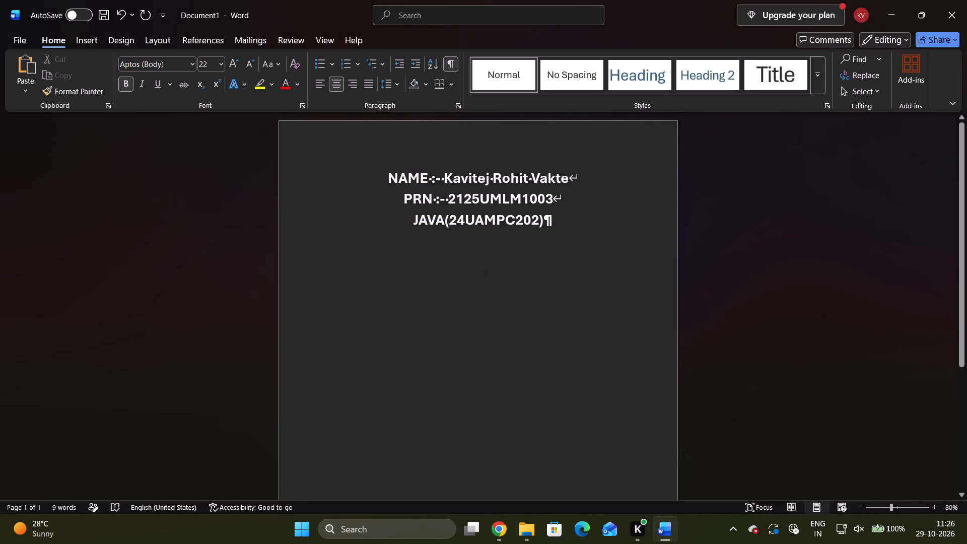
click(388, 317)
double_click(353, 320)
Below the course line, leave one empty paragraph and add the heading "Q1) Pyramind Star pattern", ending with a line break.
click(603, 232)
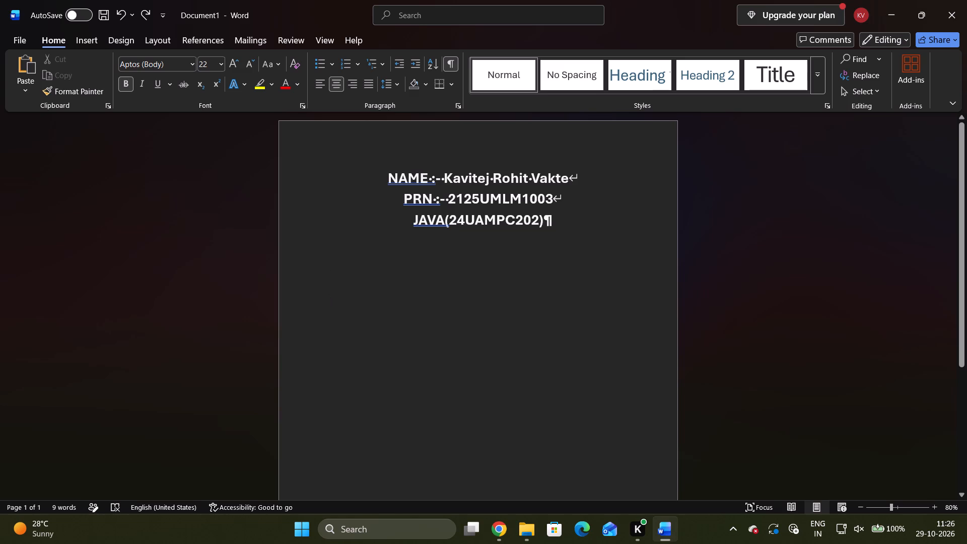
key(Return)
key(Return)
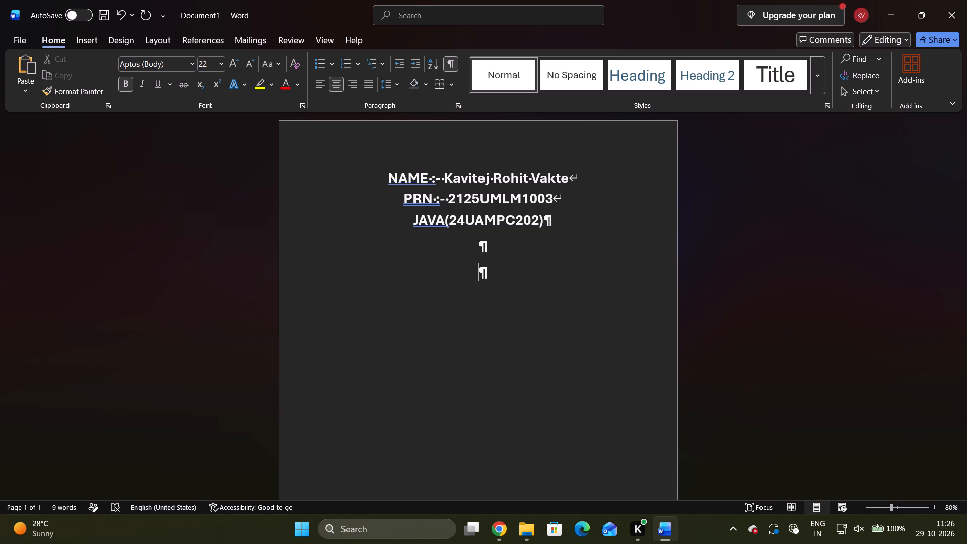
key(p)
key(BackSpace)
text(Q!)
key(BackSpace)
text(1) Pyramind)
key(space)
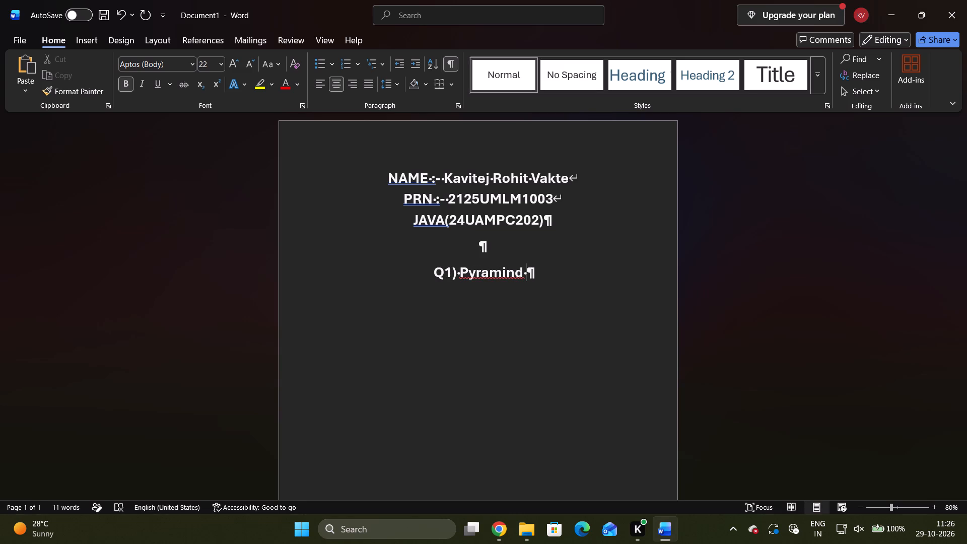
text(Star pa)
text(tter)
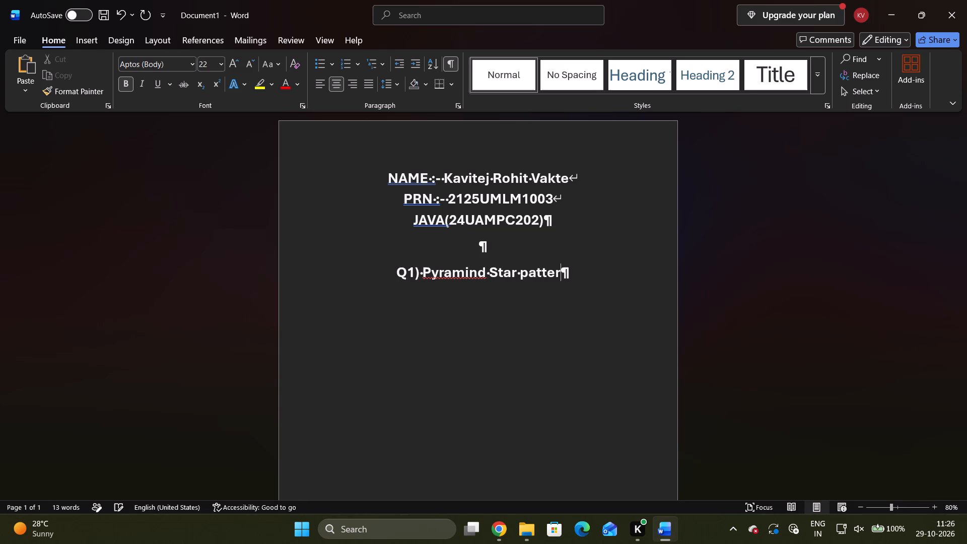
key(n)
key(shift+Return)
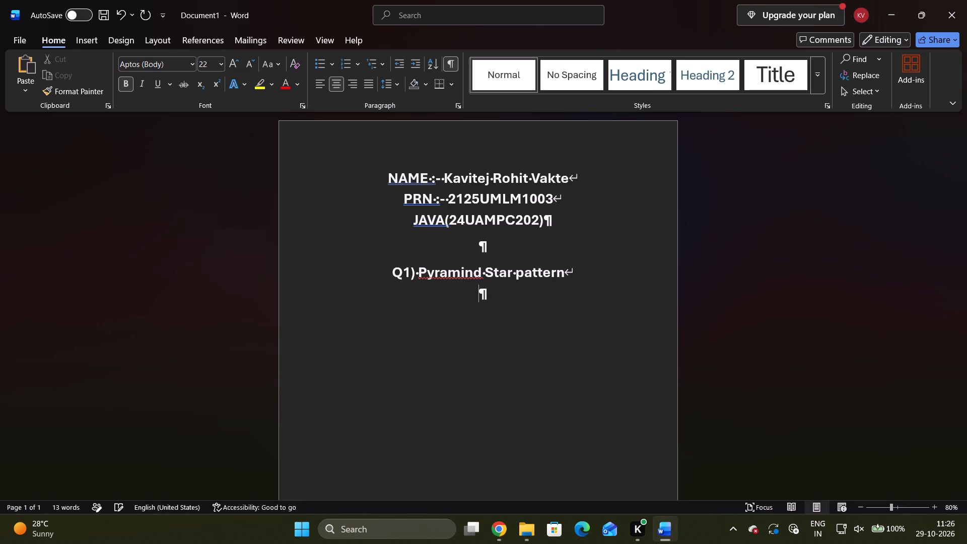
Switch to Chrome and capture a region screenshot covering the Pyramid Star Pattern code editor and its console output.
key(alt+Tab)
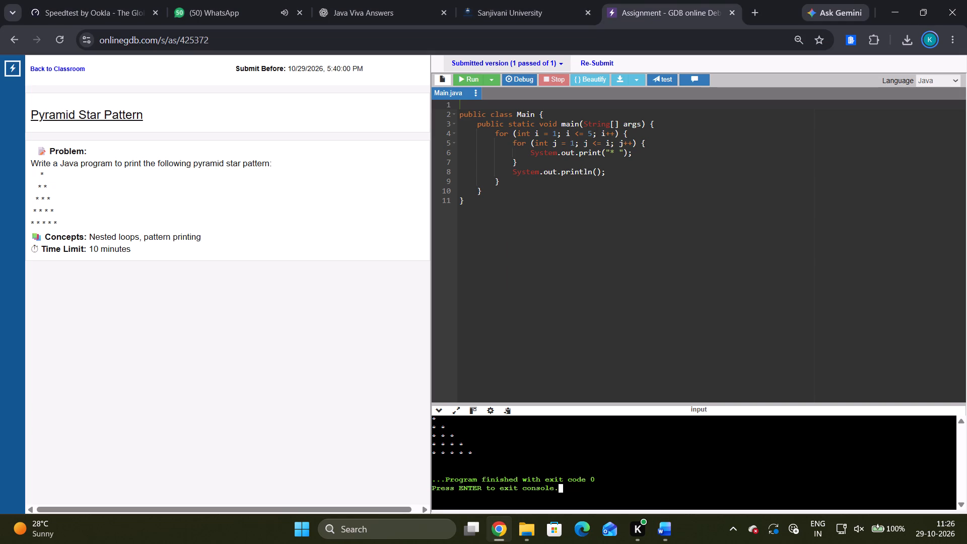
key(Print)
drag(431, 55, 480, 129)
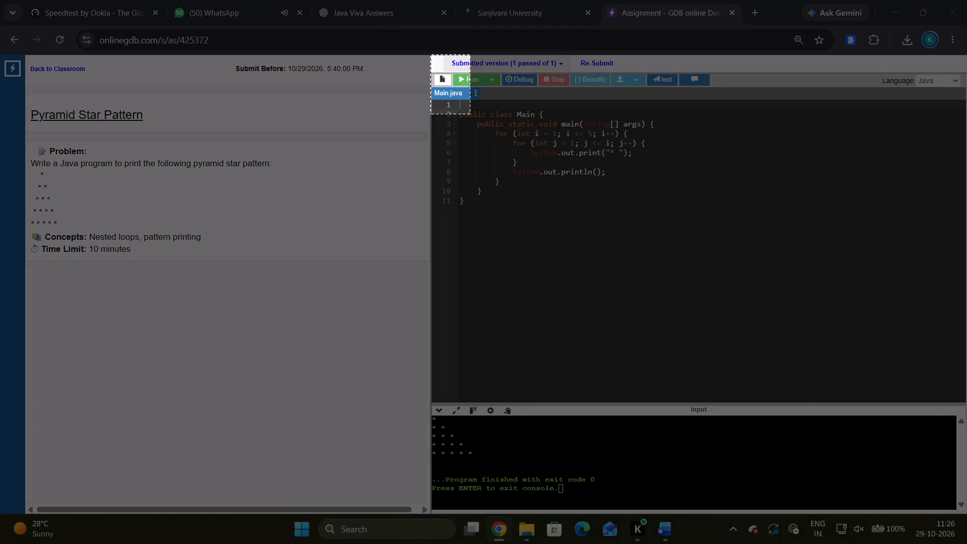
drag(480, 129, 952, 510)
key(alt+Tab)
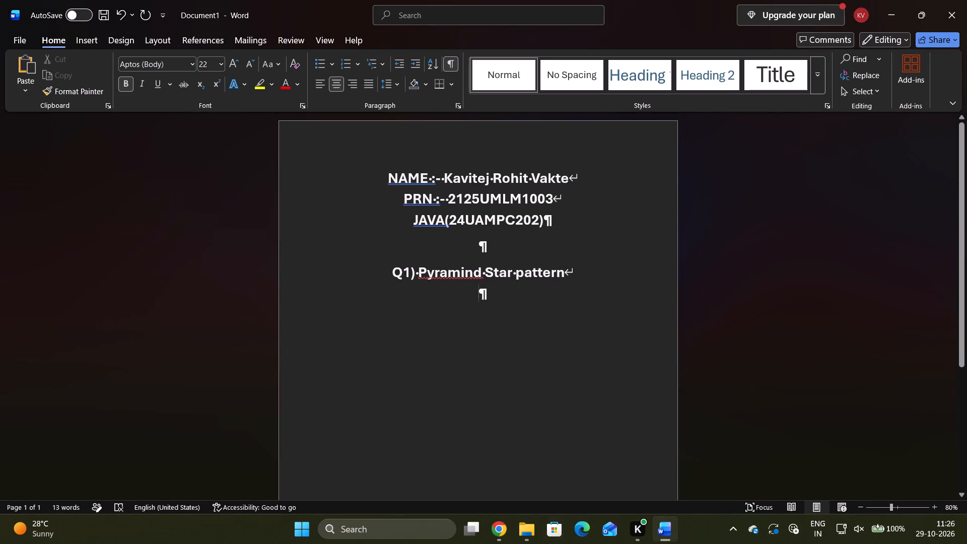
click(448, 316)
right_click(448, 316)
click(87, 40)
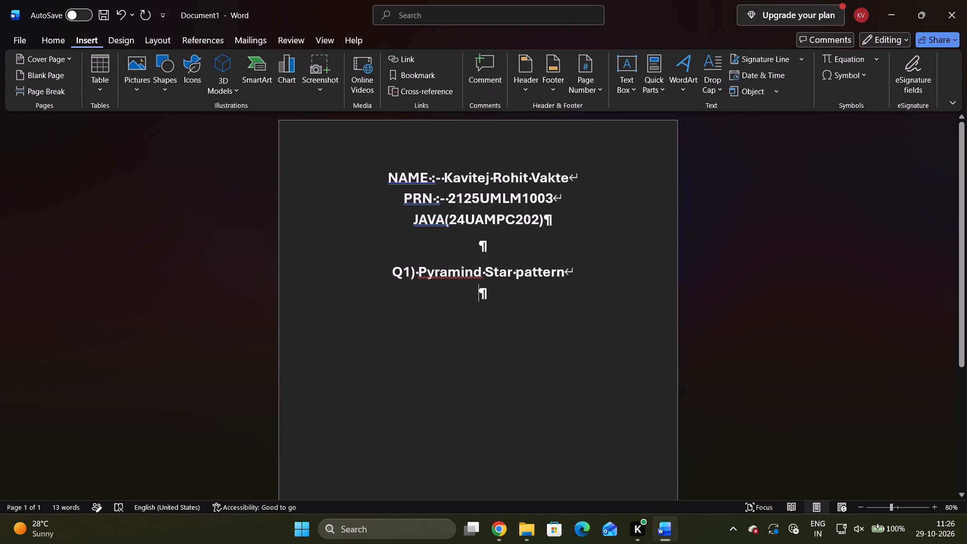
click(143, 72)
click(160, 125)
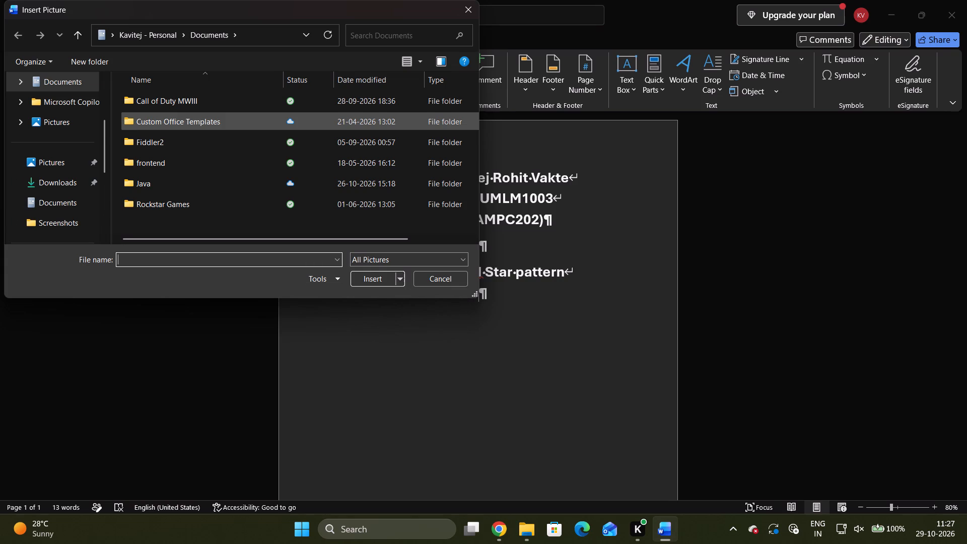
click(51, 185)
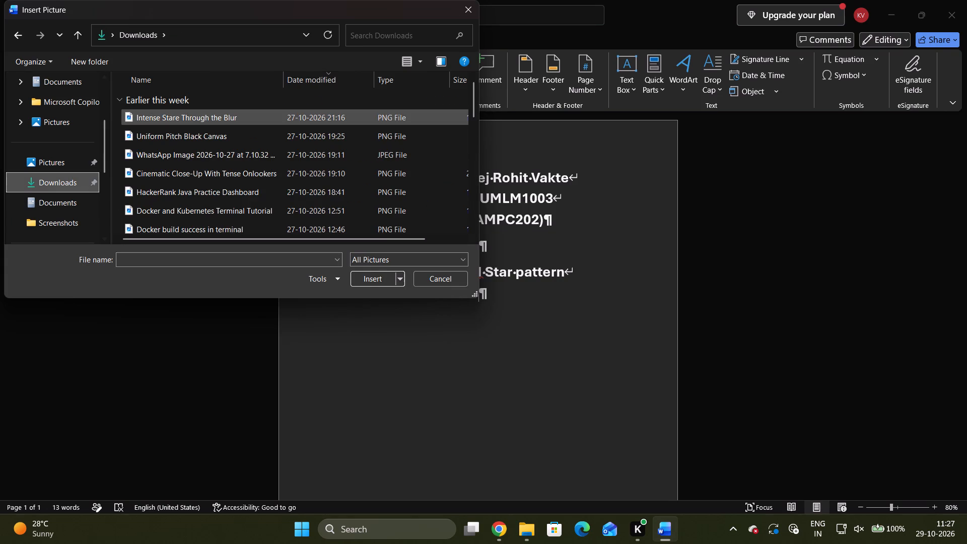
scroll(73, 168, down, 1)
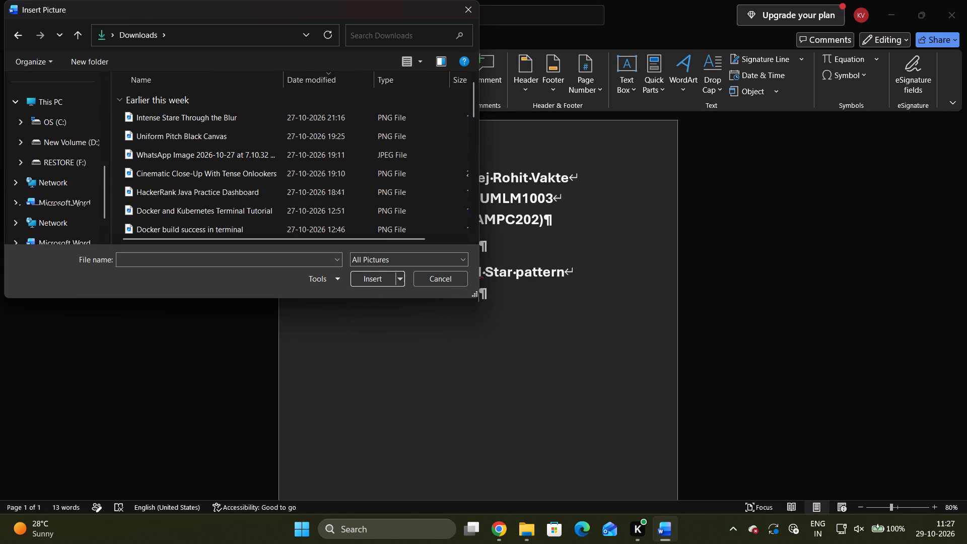
scroll(73, 168, up, 1)
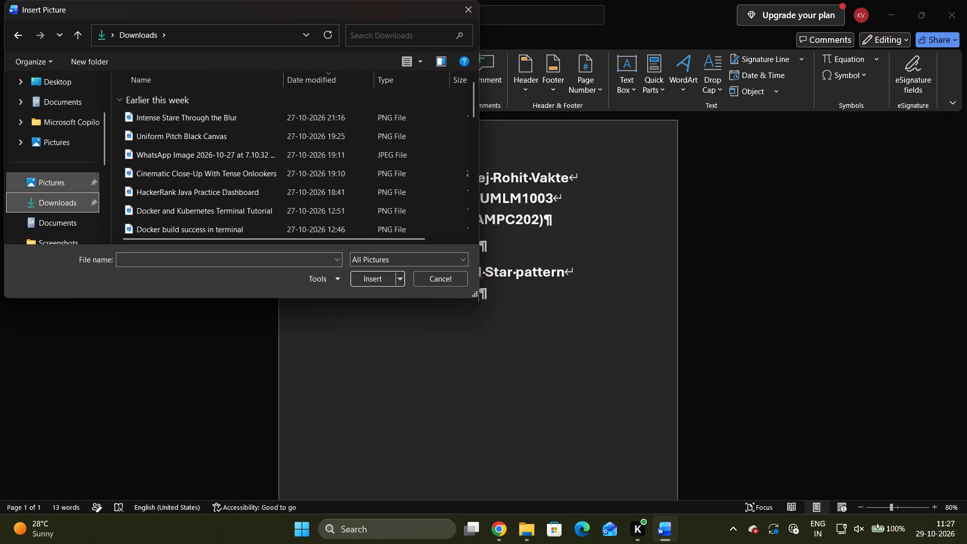
click(43, 177)
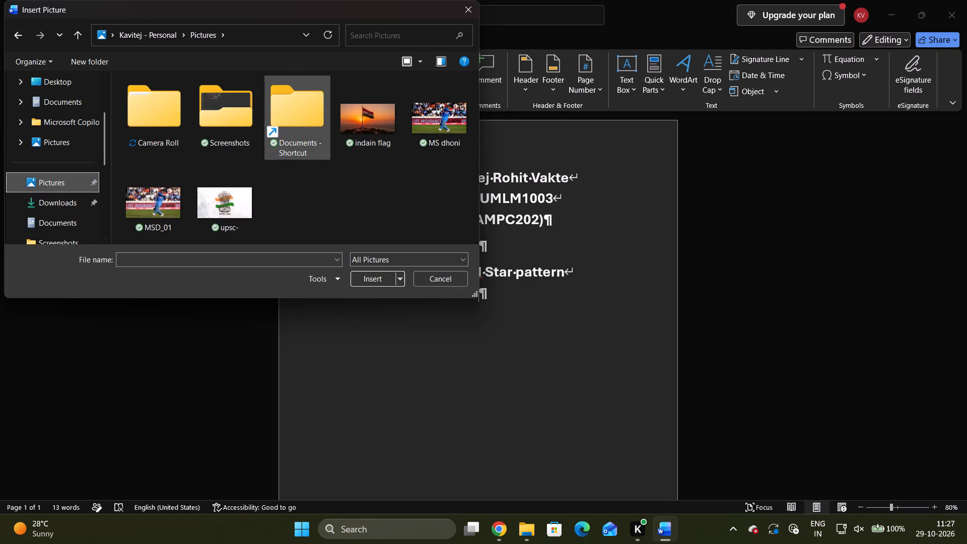
double_click(207, 123)
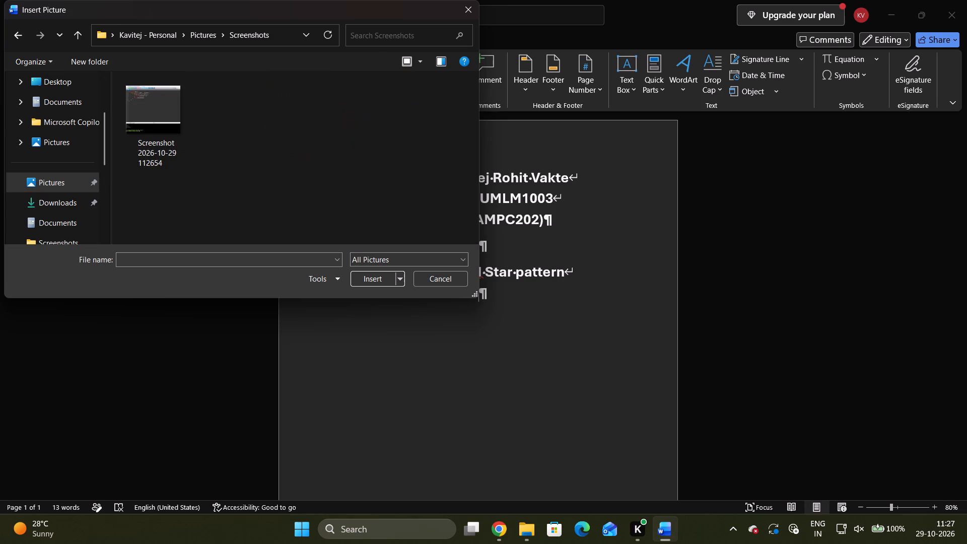
click(171, 118)
click(361, 276)
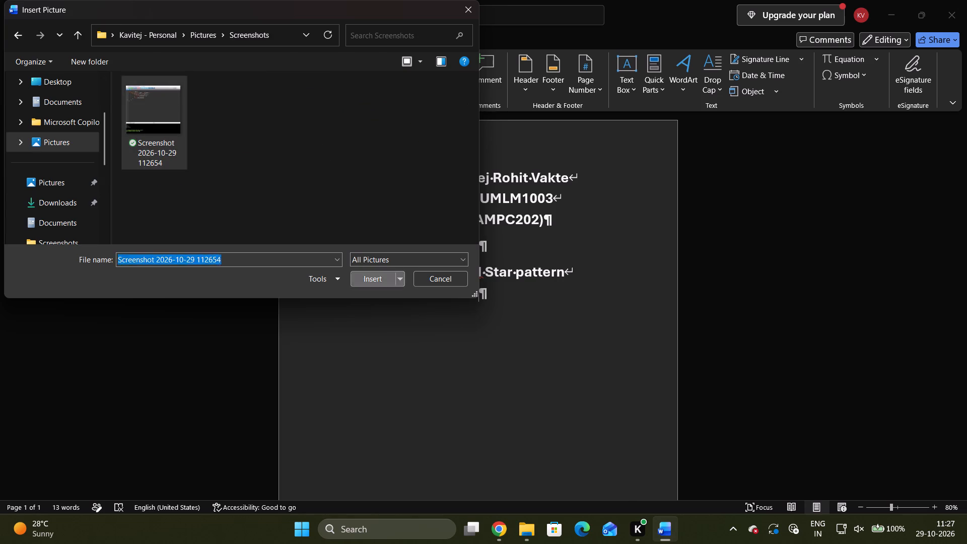
drag(372, 289, 380, 319)
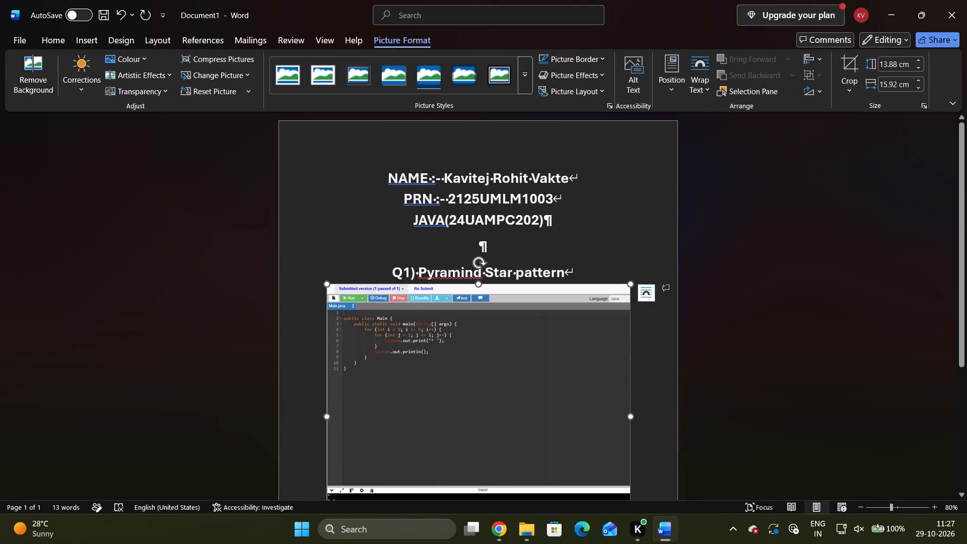
Add four empty paragraphs after the inserted screenshot so the insertion point sits at the top of page 2.
scroll(360, 310, down, 1)
drag(404, 305, 416, 338)
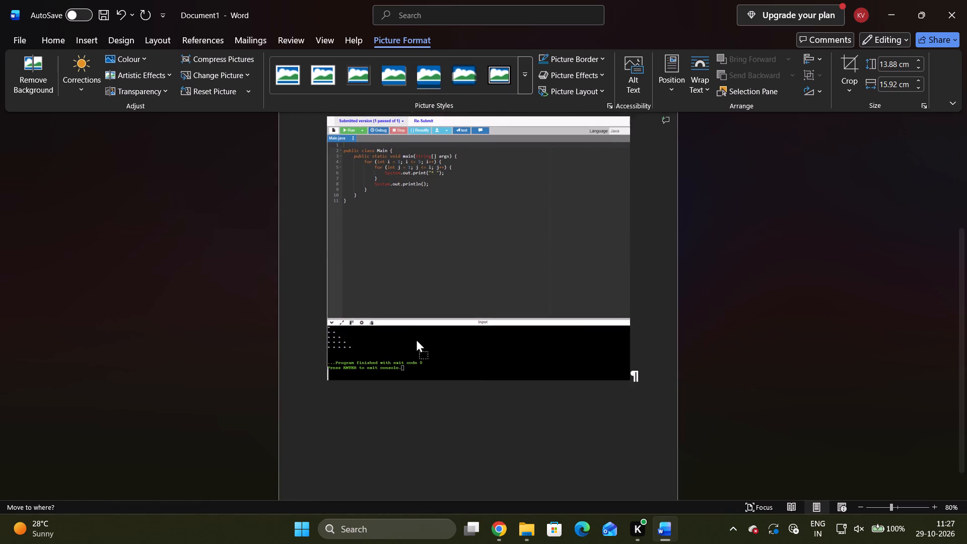
drag(416, 338, 416, 337)
scroll(436, 406, down, 2)
click(436, 406)
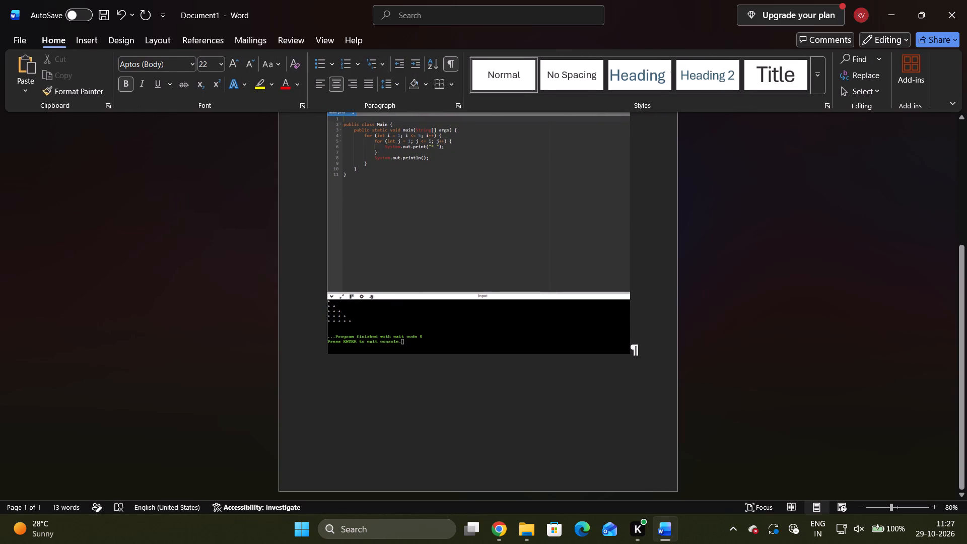
click(462, 433)
click(645, 367)
key(Return)
key(Return)
key(Return)
key(Return)
key(Return)
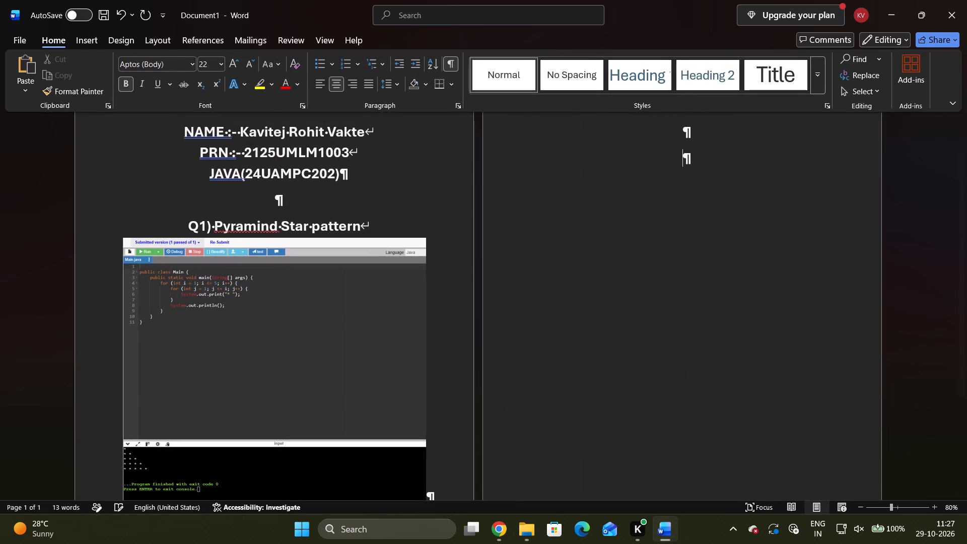
key(BackSpace)
scroll(645, 367, up, 2)
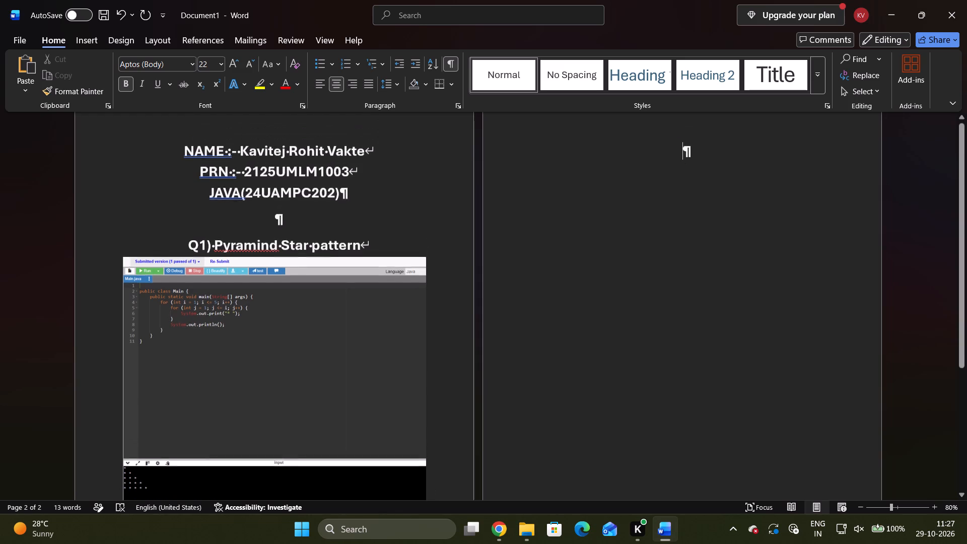
scroll(645, 367, up, 3)
key(BackSpace)
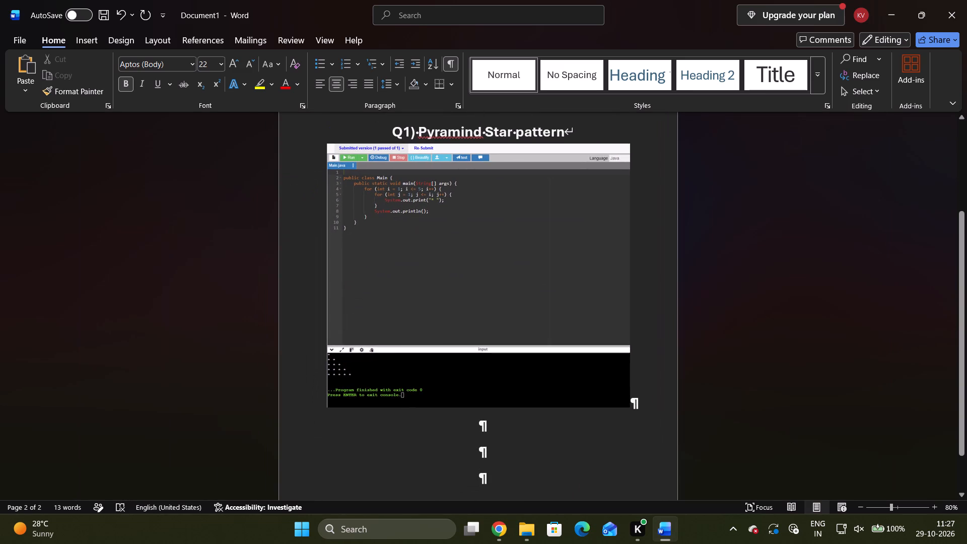
key(Return)
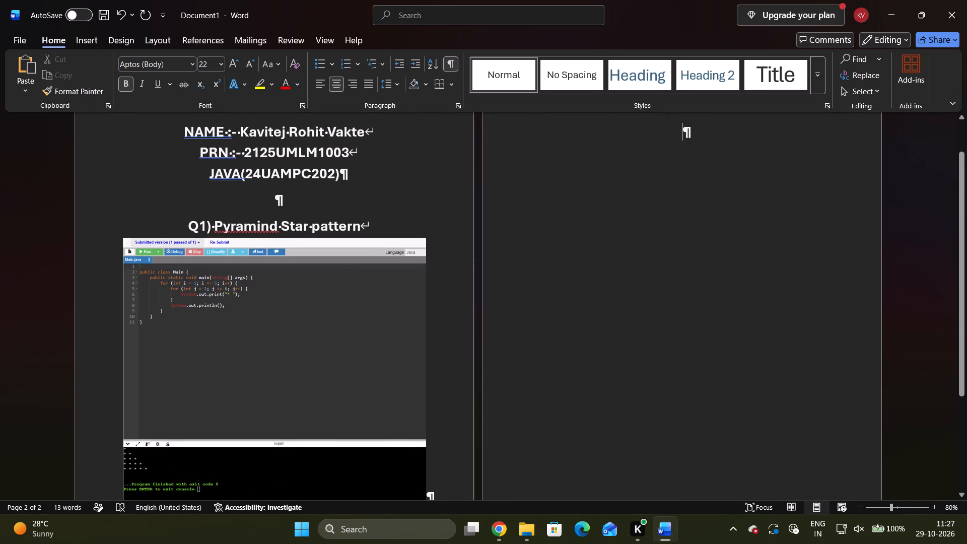
Switch to Chrome, go back to the classroom list and open the Return Array Sum assignment.
click(495, 532)
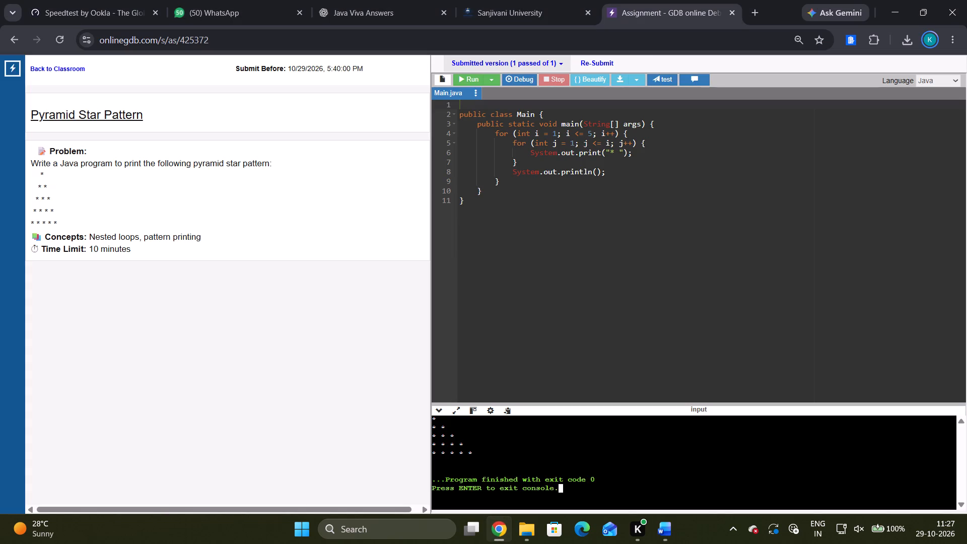
click(66, 69)
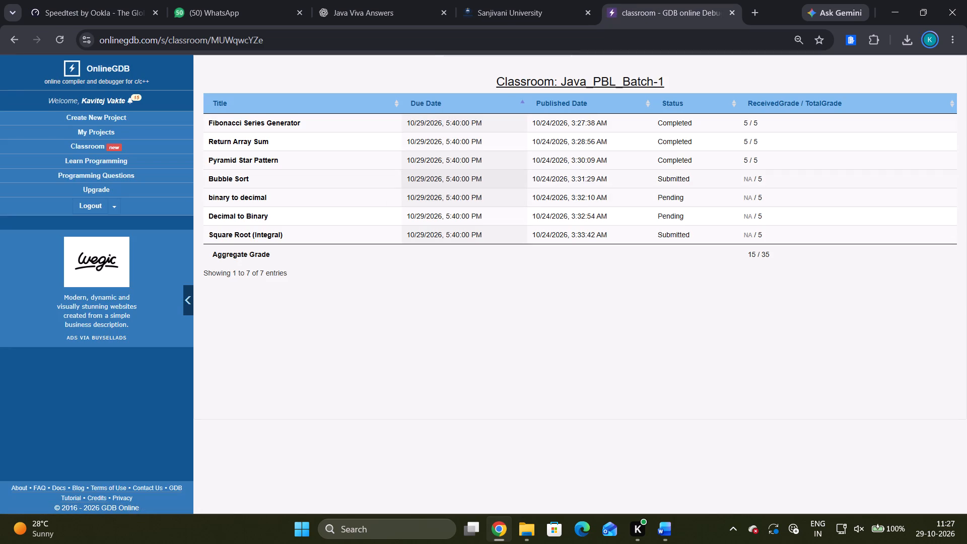
click(248, 143)
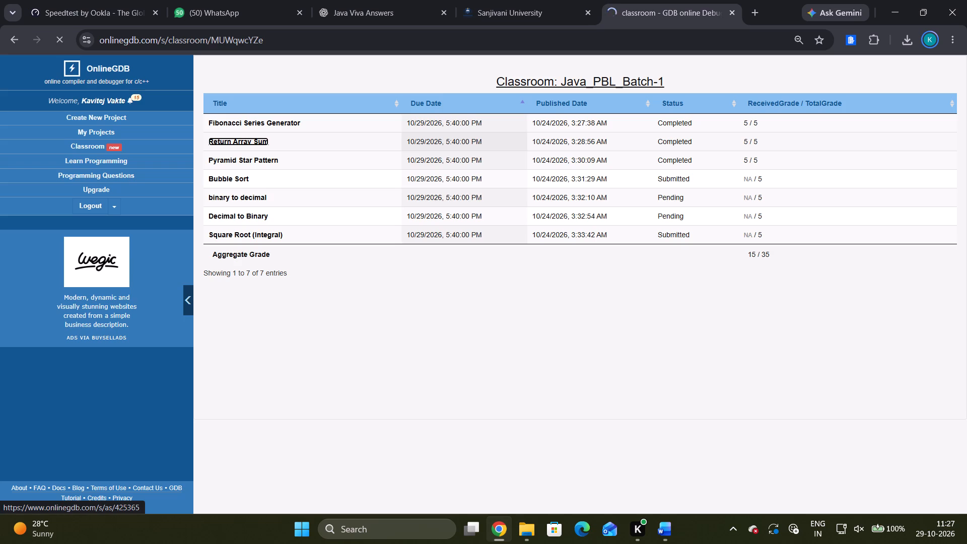
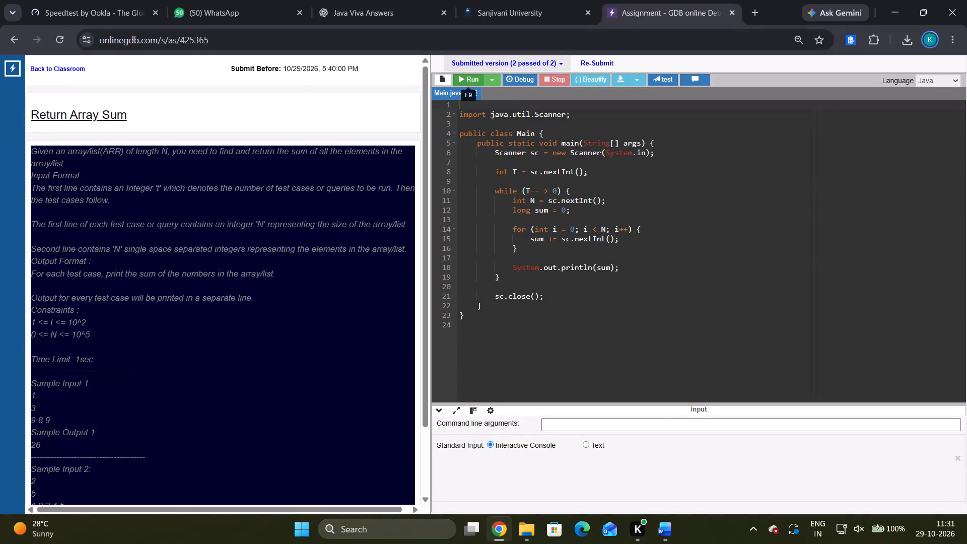
Run the Return Array Sum program and enter 1, 3, 989 and 26 on separate lines in its input console.
click(468, 74)
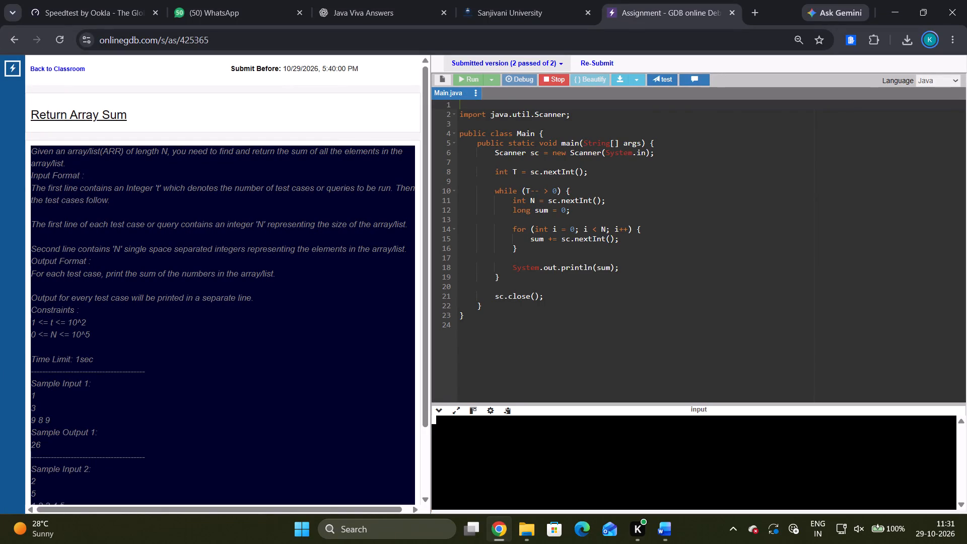
key(1)
key(Return)
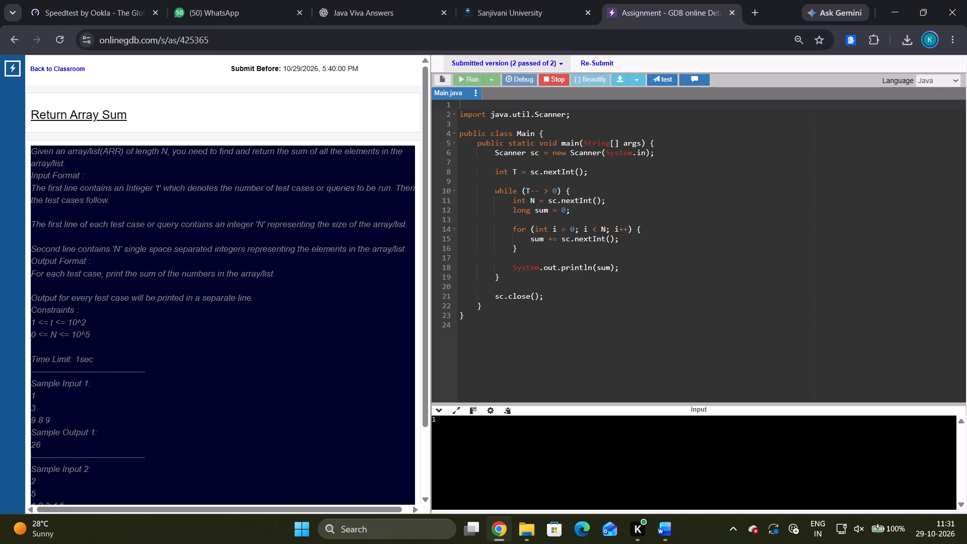
key(3)
key(Return)
key(9)
text(89)
key(Return)
scroll(185, 321, down, 1)
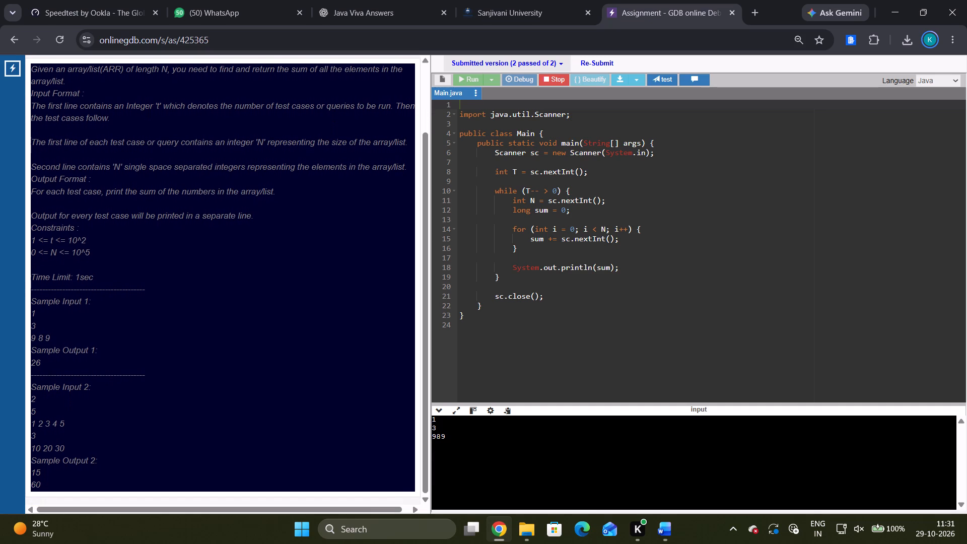
scroll(185, 321, down, 4)
text(26)
key(Return)
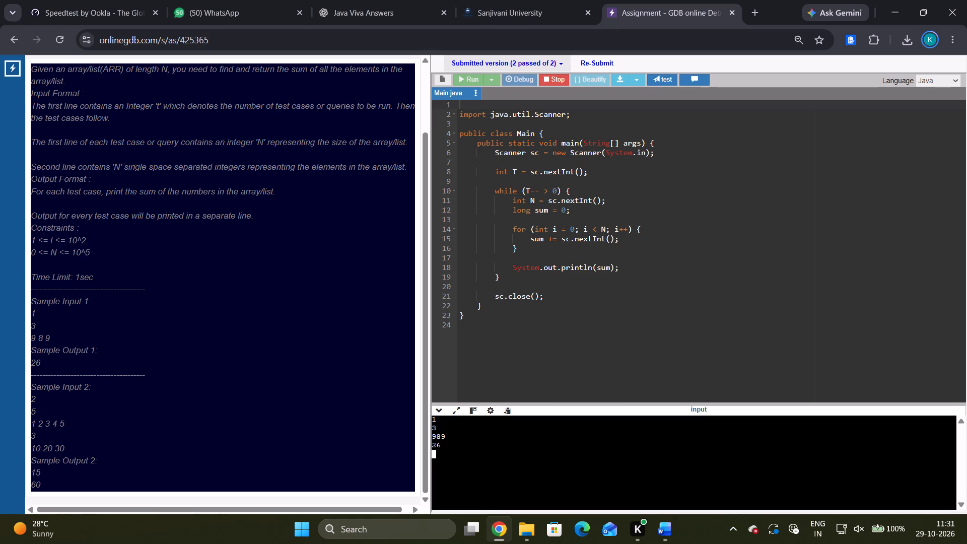
drag(458, 114, 597, 333)
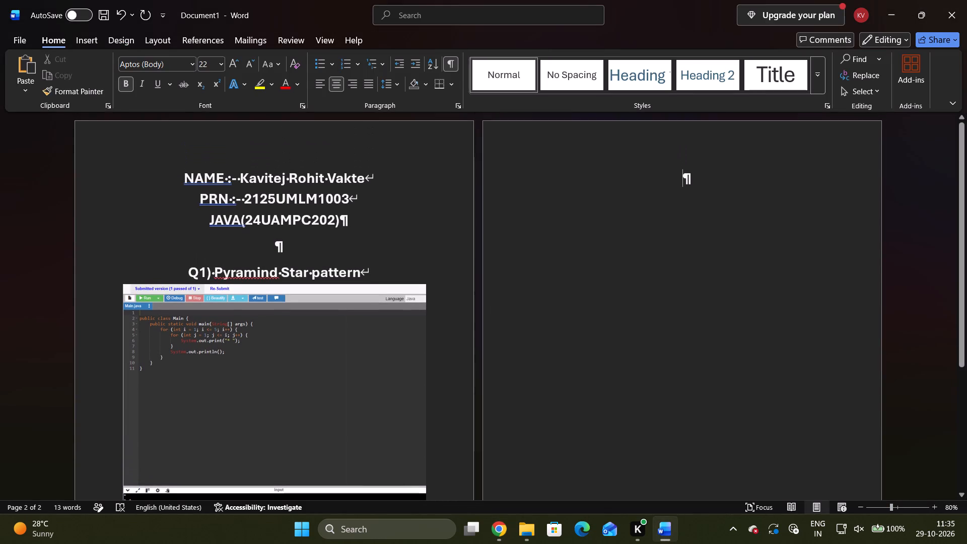
text(Q2)
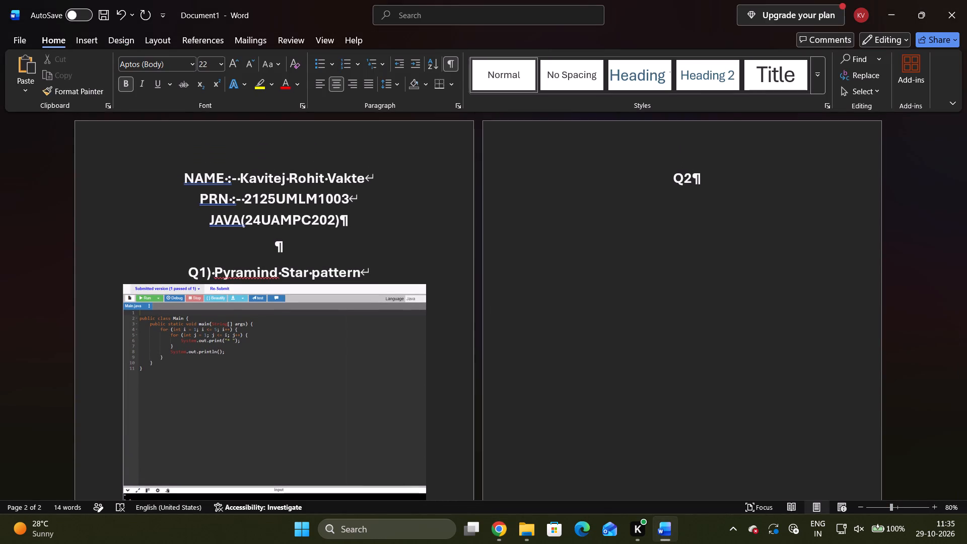
key(shift+parenright)
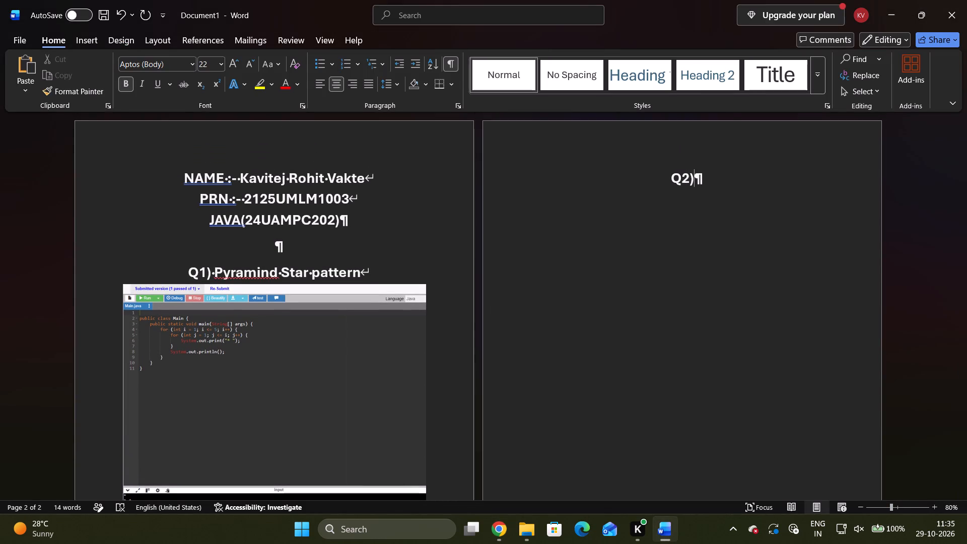
text(Retur)
text(n)
key(space)
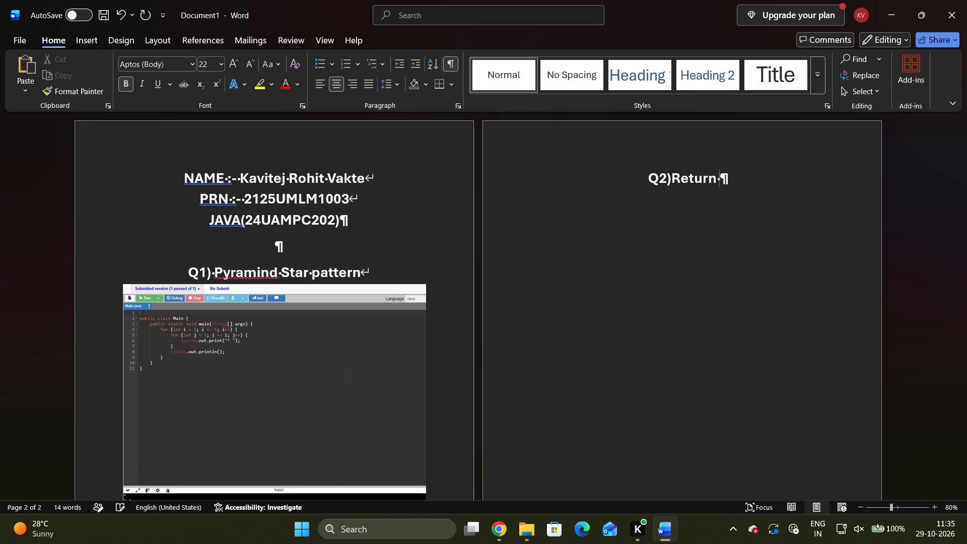
text(Array Sum)
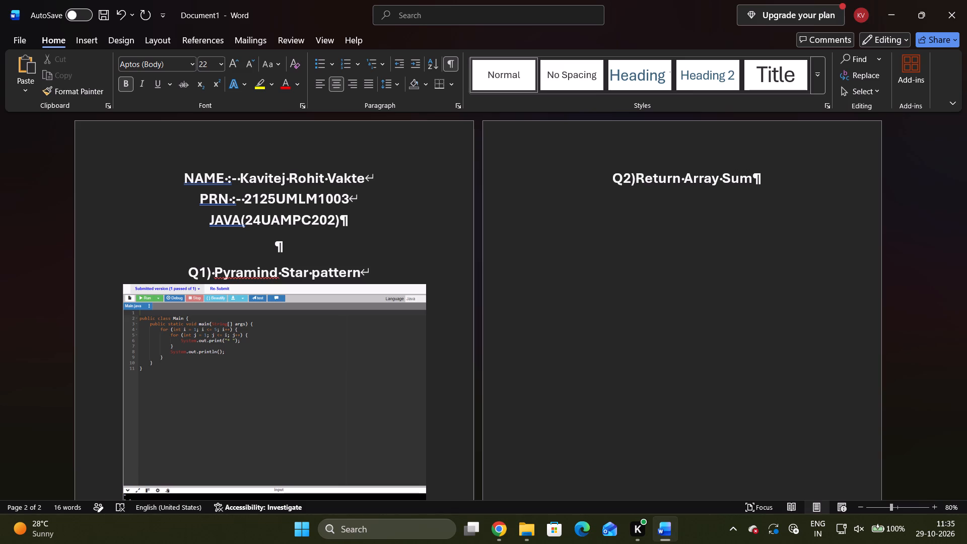
Paste the captured Return Array Sum screenshot under the Q2 heading, leaving one blank line between them.
key(Return)
key(Return)
key(ctrl+v)
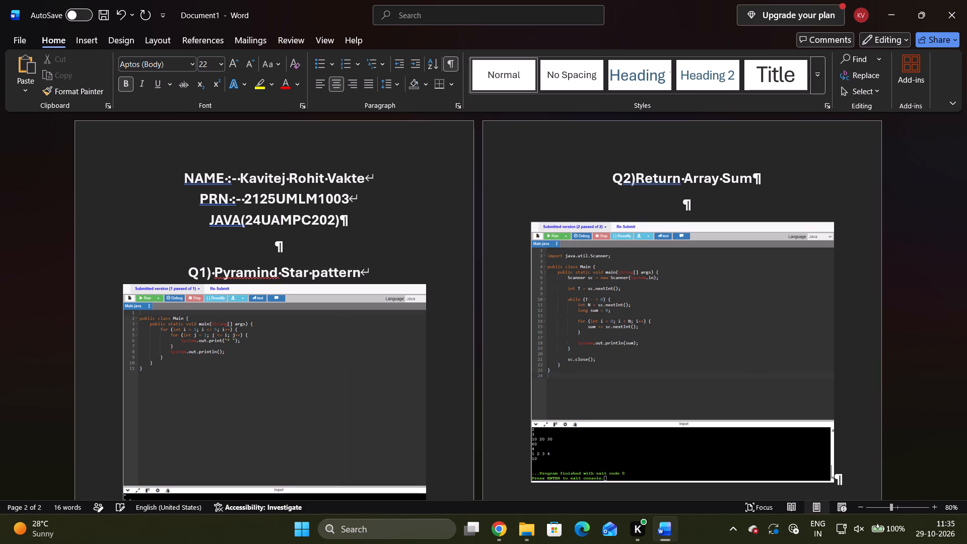
Add six empty paragraphs after the Return Array Sum screenshot to move on to a third page.
scroll(609, 224, down, 2)
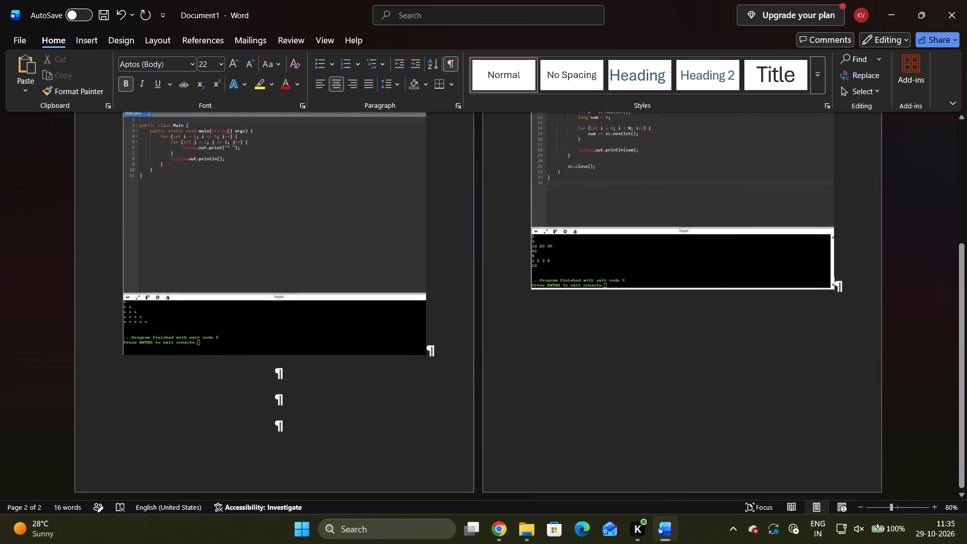
scroll(609, 224, down, 1)
scroll(609, 224, up, 5)
scroll(609, 224, down, 4)
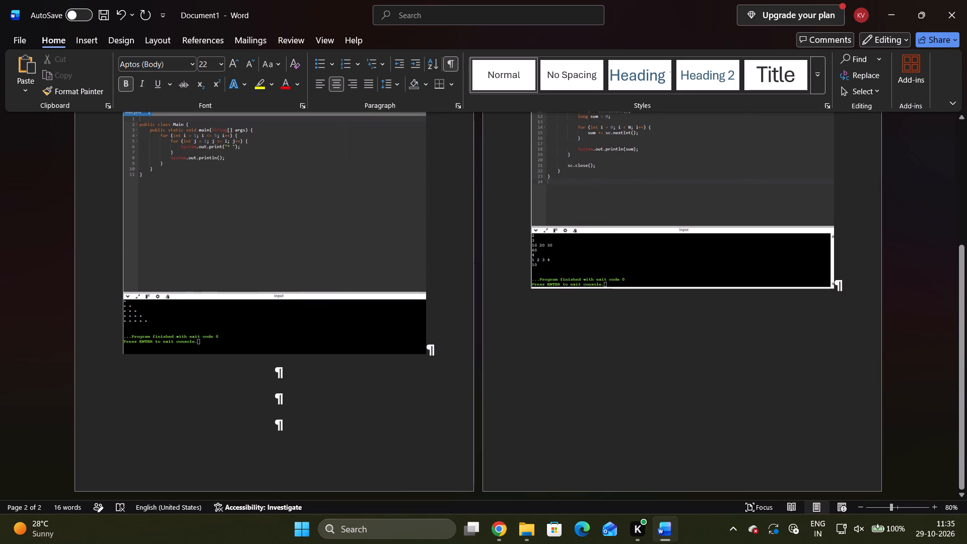
click(719, 366)
click(855, 293)
key(Return)
key(Return)
key(Return)
key(Return)
key(Return)
key(Return)
key(Return)
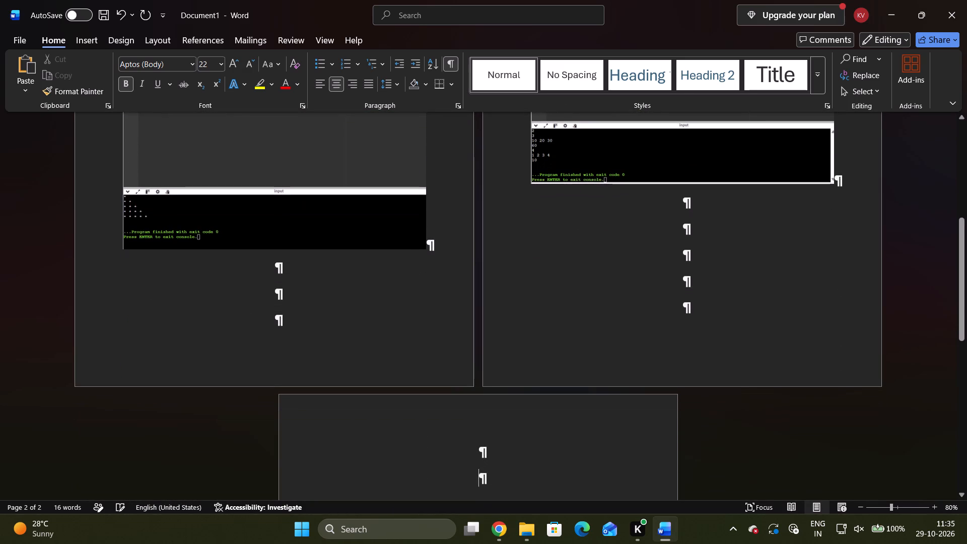
key(BackSpace)
Start the next question heading at the top of the third page with "Q3)".
scroll(855, 293, up, 5)
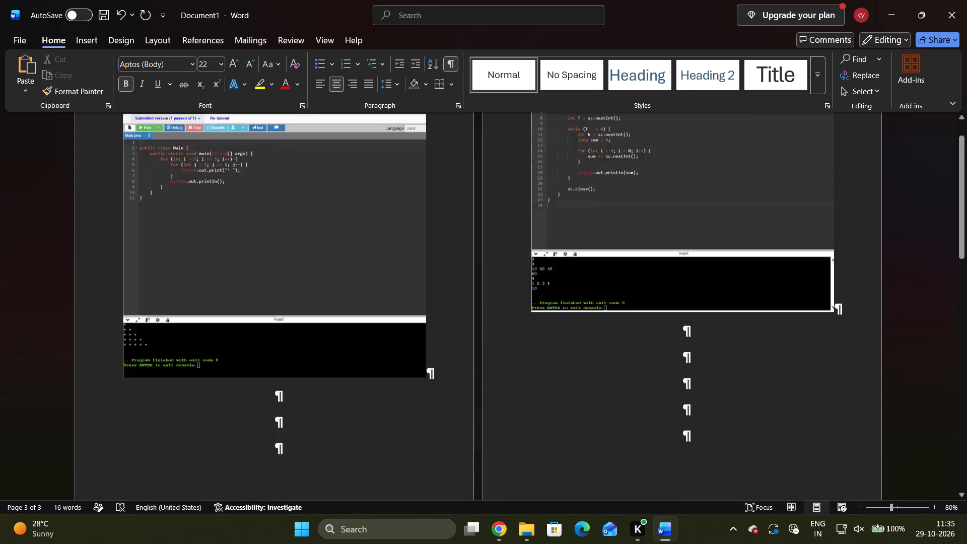
scroll(855, 293, up, 3)
scroll(855, 293, down, 5)
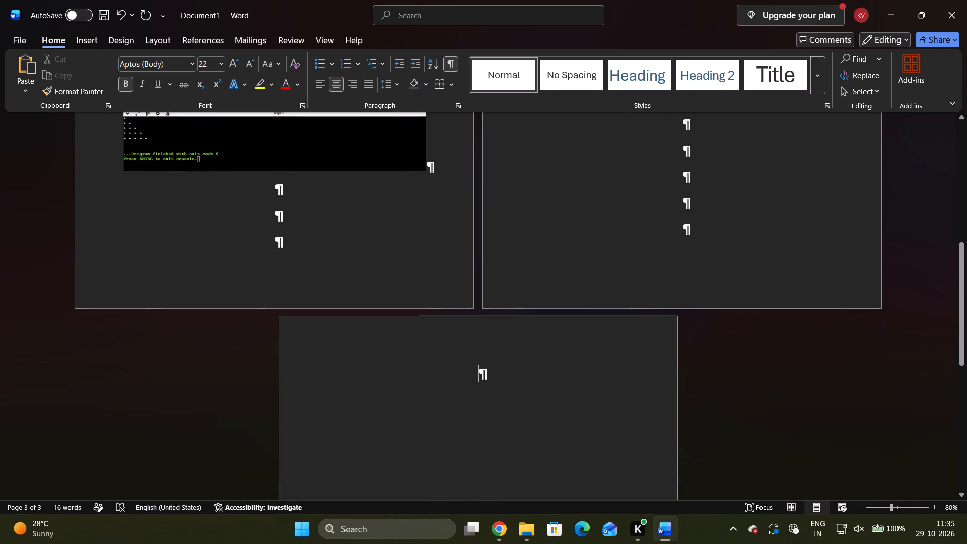
key(shift+q)
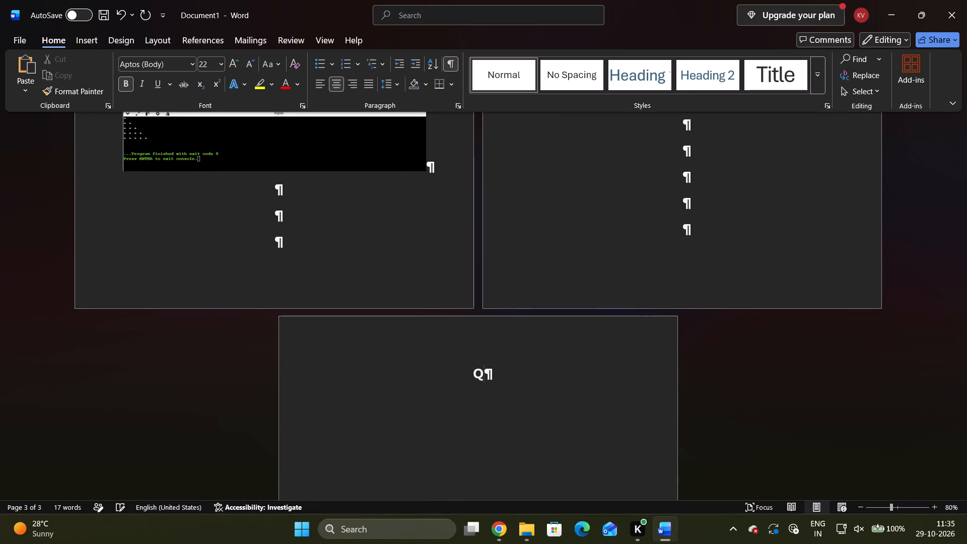
key(3)
key(shift+parenright)
Switch to OnlineGDB in Chrome, go back to the classroom list and open the Bubble Sort assignment.
key(alt+Tab)
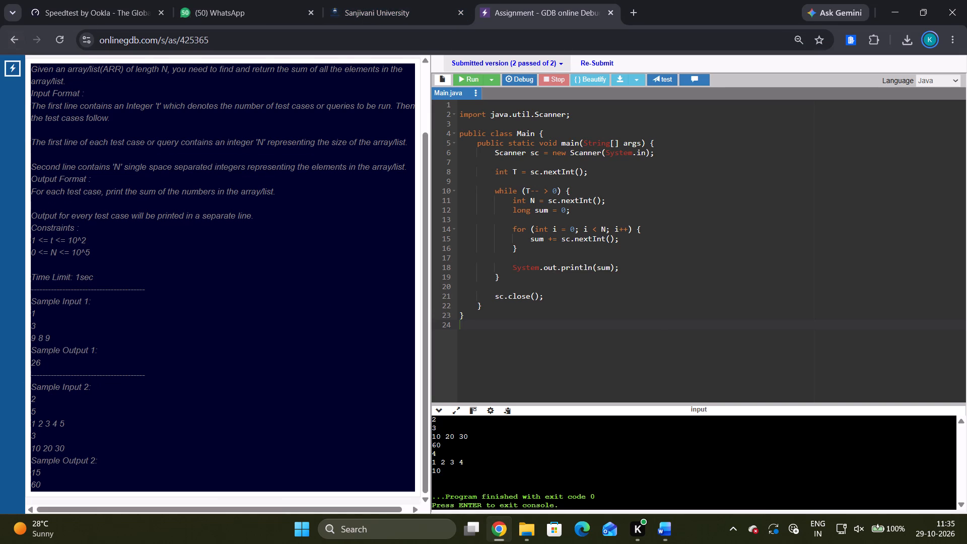
scroll(79, 91, up, 3)
click(52, 66)
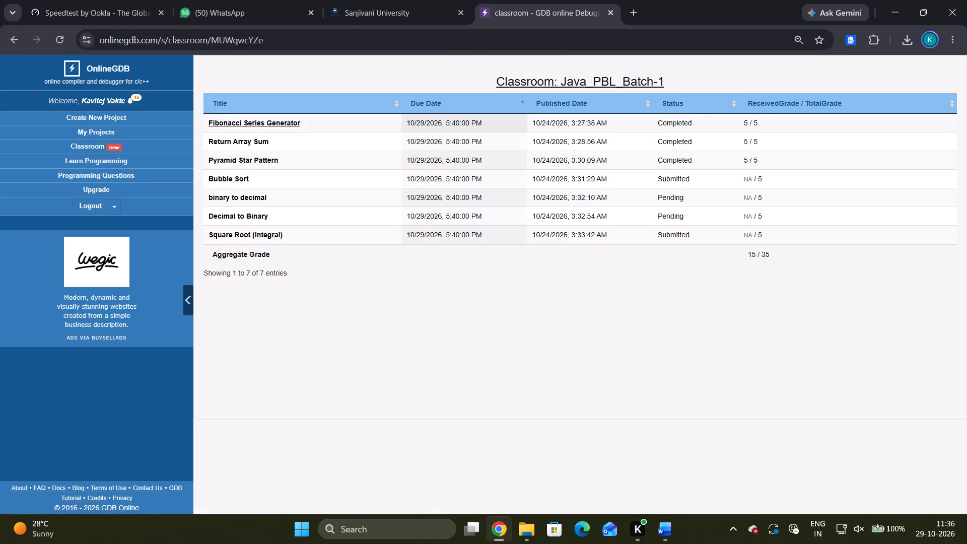
click(234, 179)
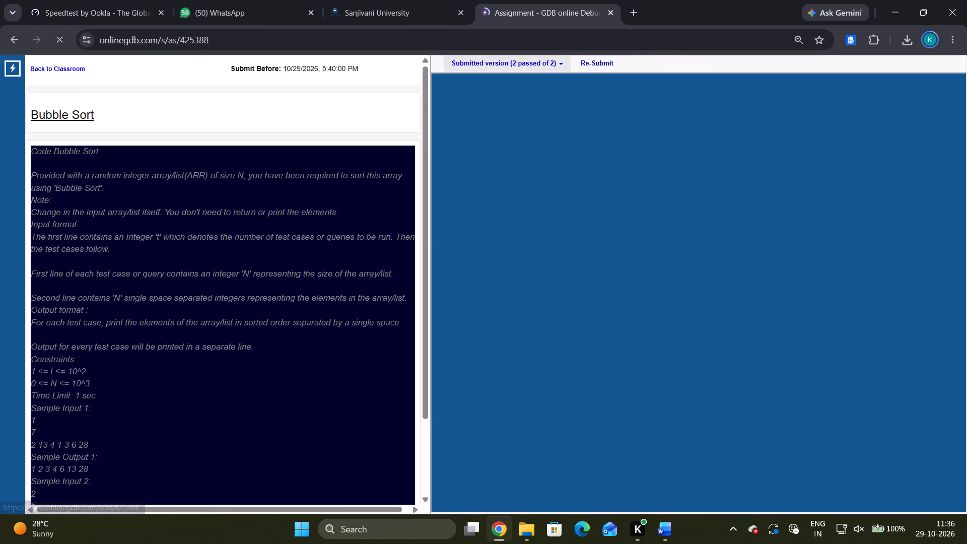
scroll(508, 318, right, 1)
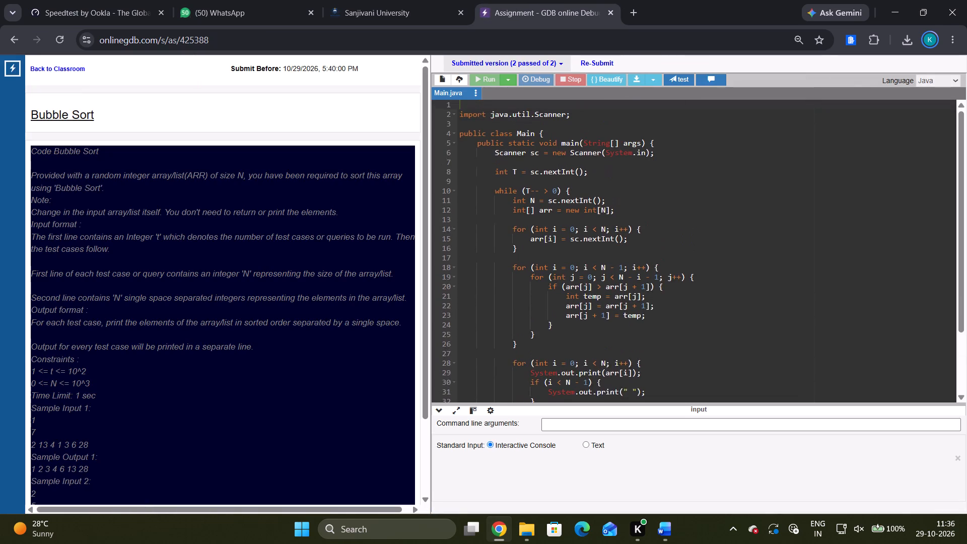
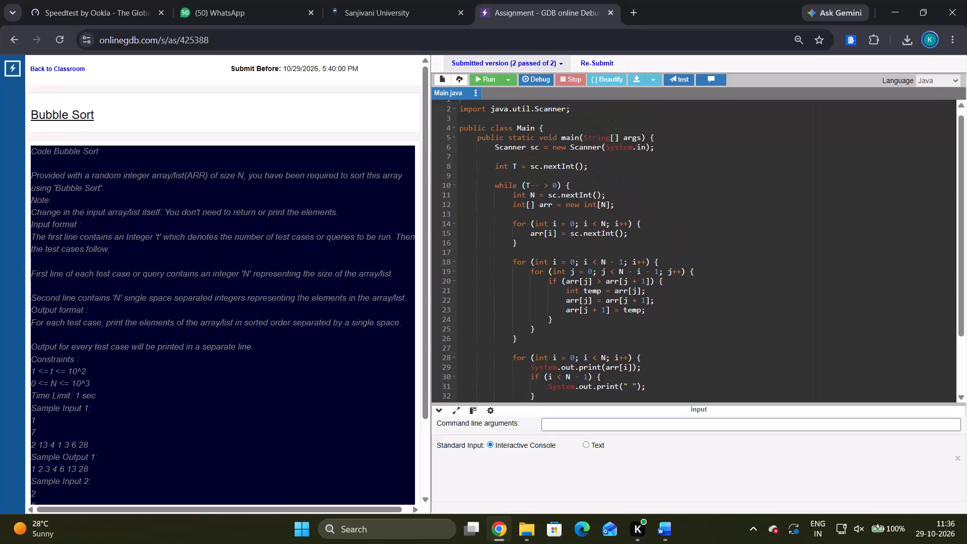
Review the Bubble Sort problem statement through to its sample inputs and outputs, alongside the submitted Java code.
scroll(57, 401, right, 2)
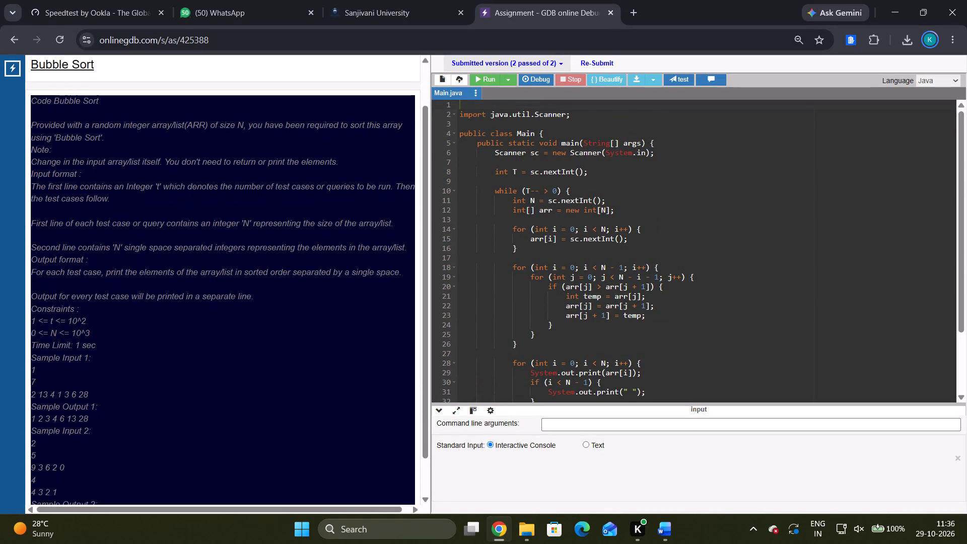
scroll(57, 401, right, 2)
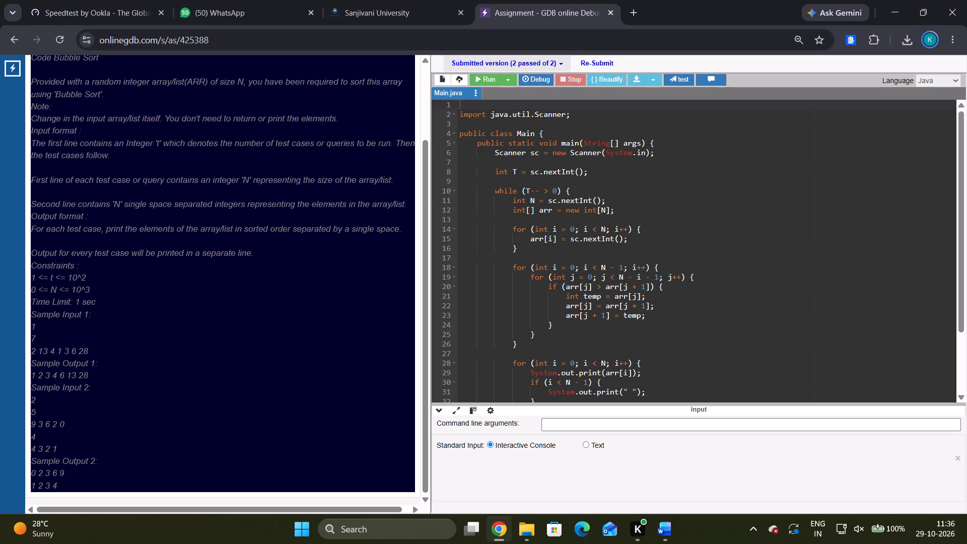
scroll(117, 379, up, 5)
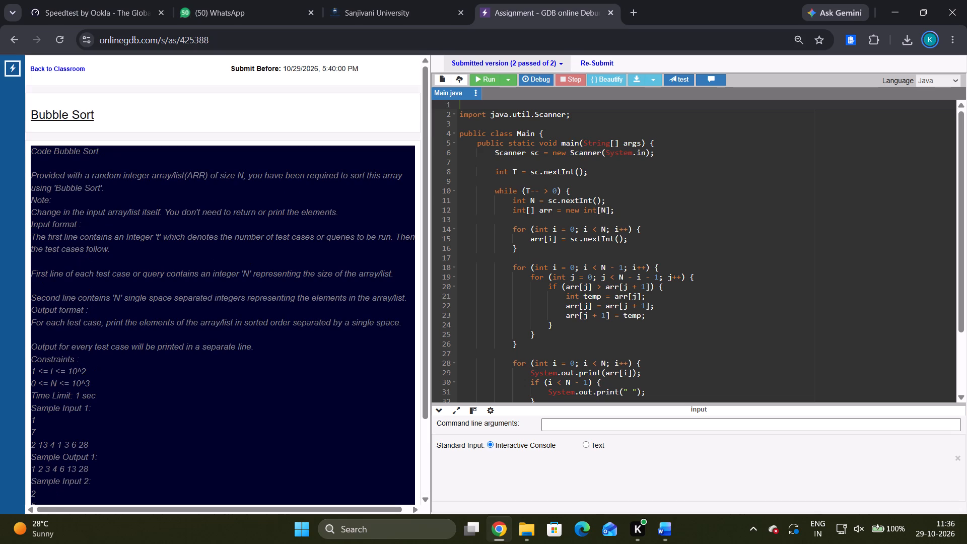
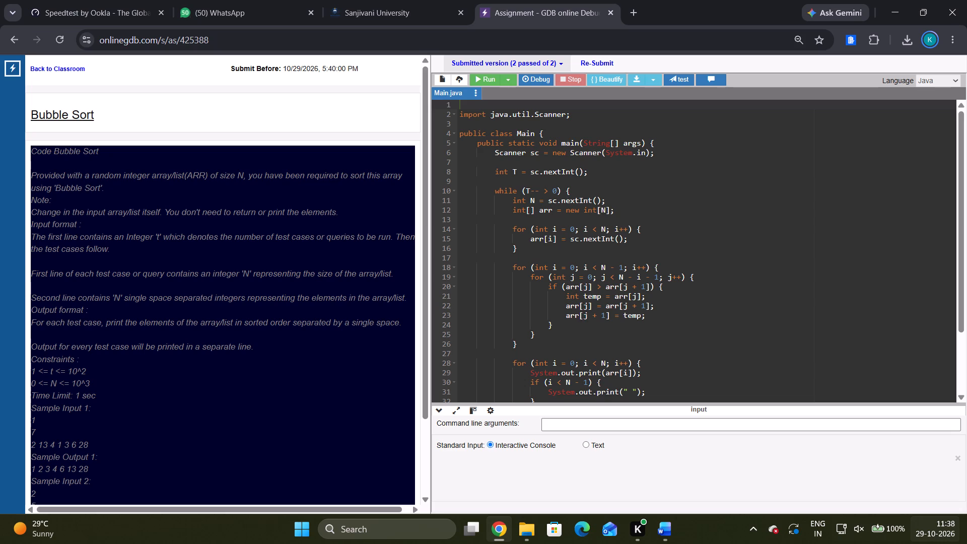
Turn on the computer's mobile hotspot in the Windows quick settings, leaving the Bubble Sort assignment page open.
click(930, 533)
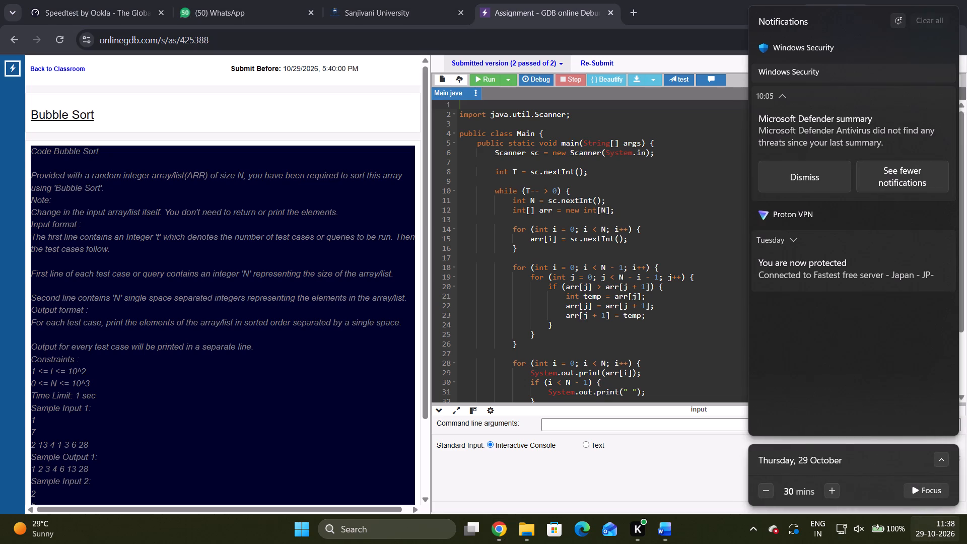
click(838, 532)
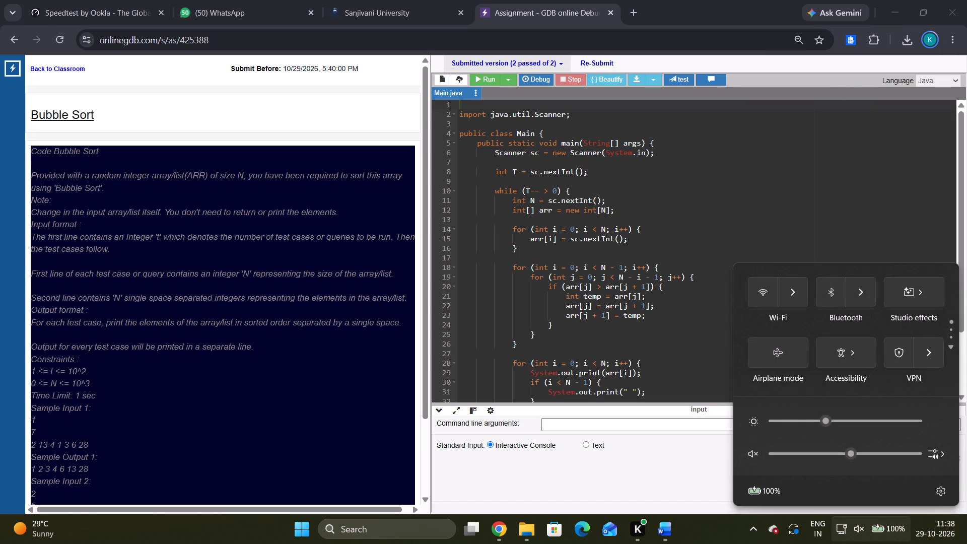
click(954, 348)
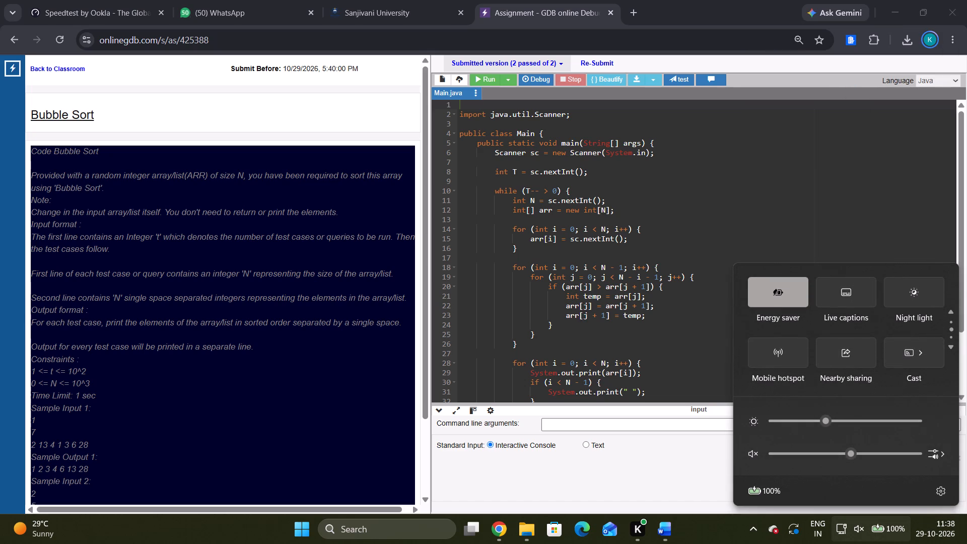
click(788, 351)
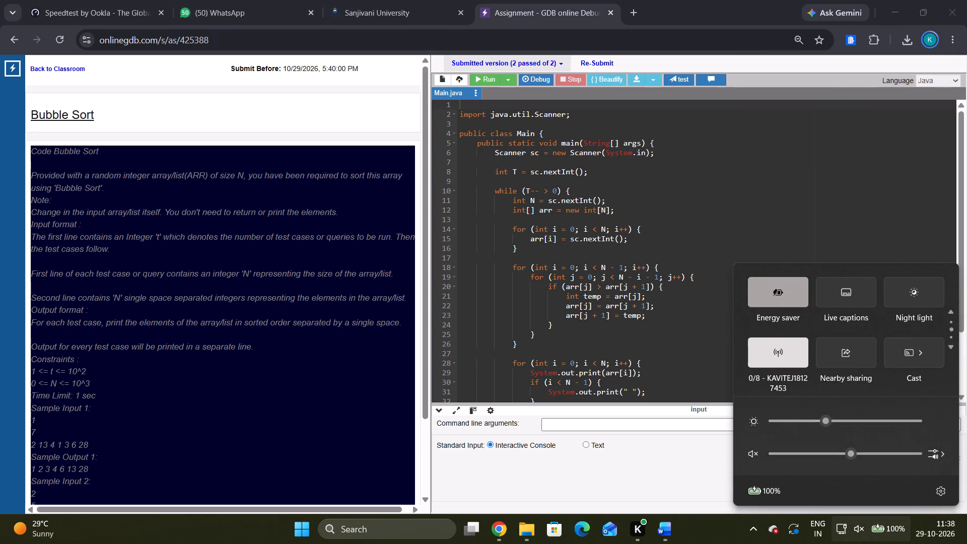
click(921, 58)
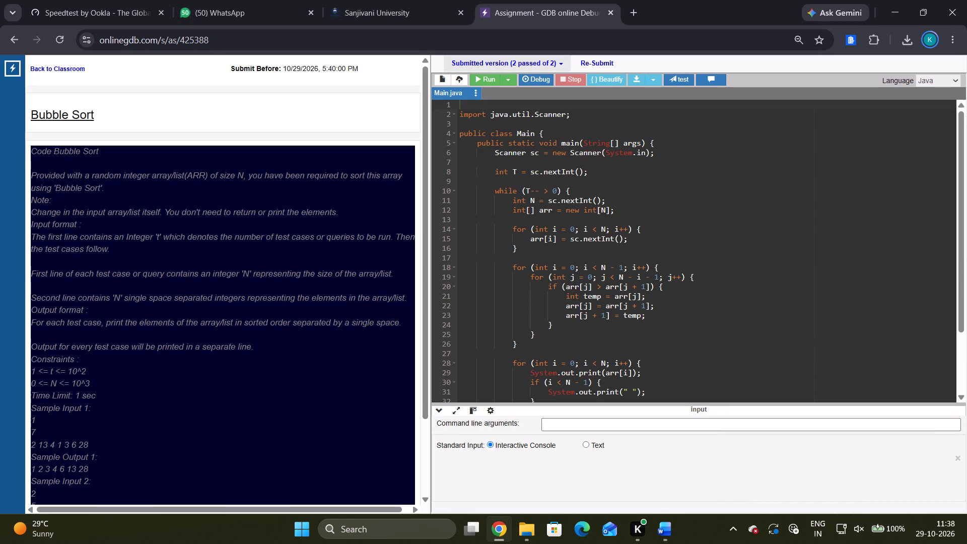
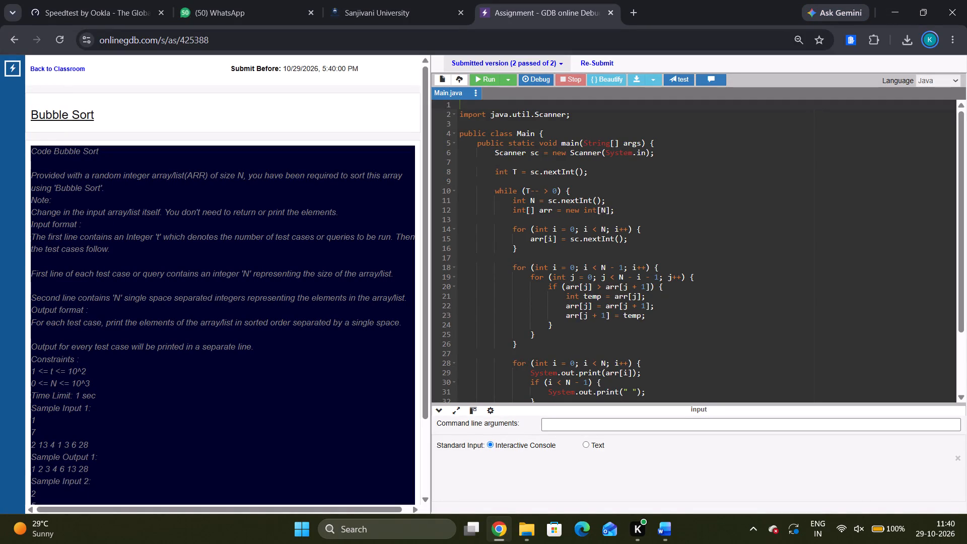
Run the Bubble Sort program and enter 1 as the test-case count and 7 as the array size.
click(481, 81)
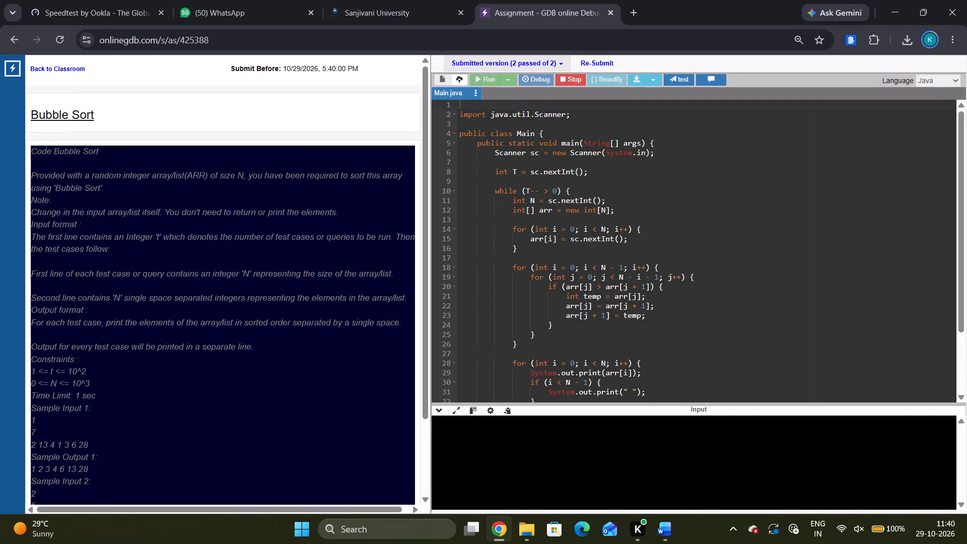
key(1)
key(Return)
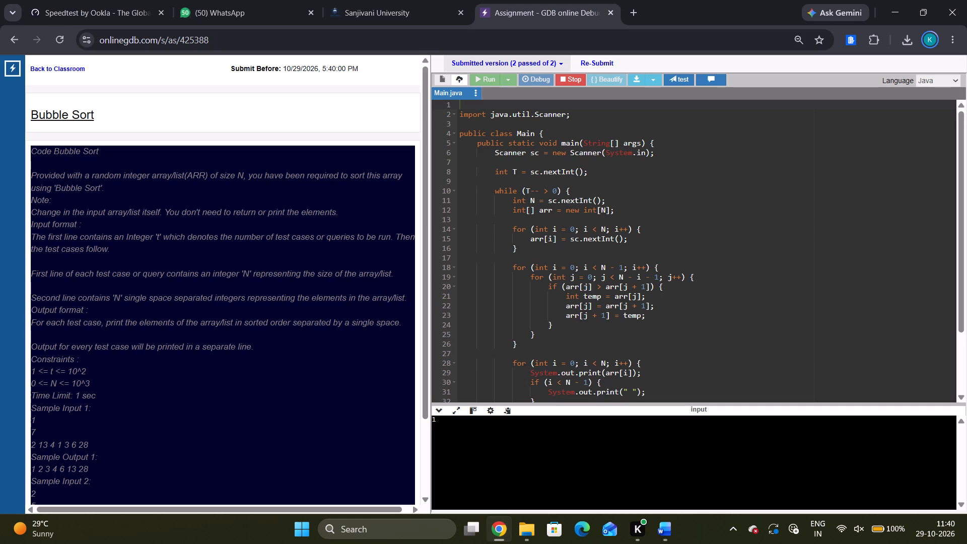
key(7)
key(Return)
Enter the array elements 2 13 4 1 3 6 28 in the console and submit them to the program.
key(2)
key(space)
text(13)
key(space)
key(space)
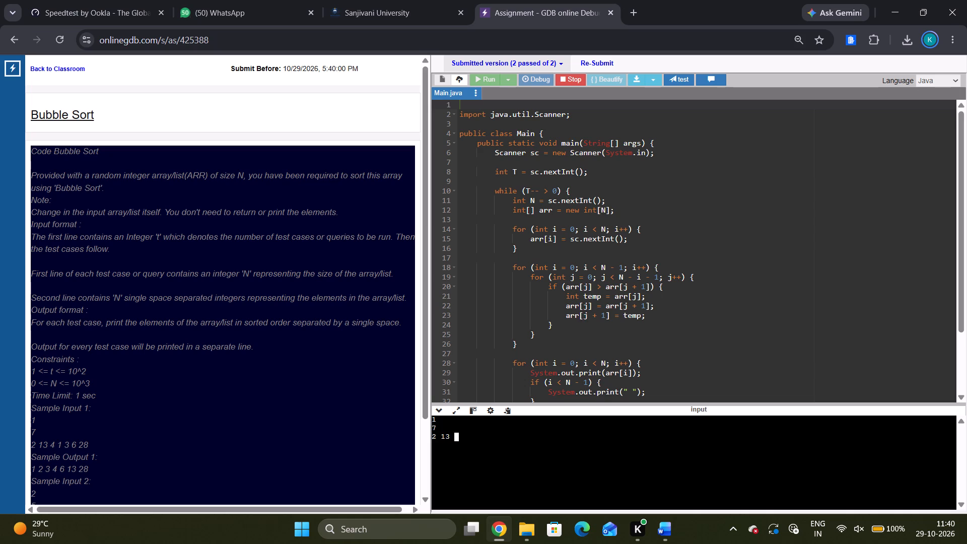
key(4)
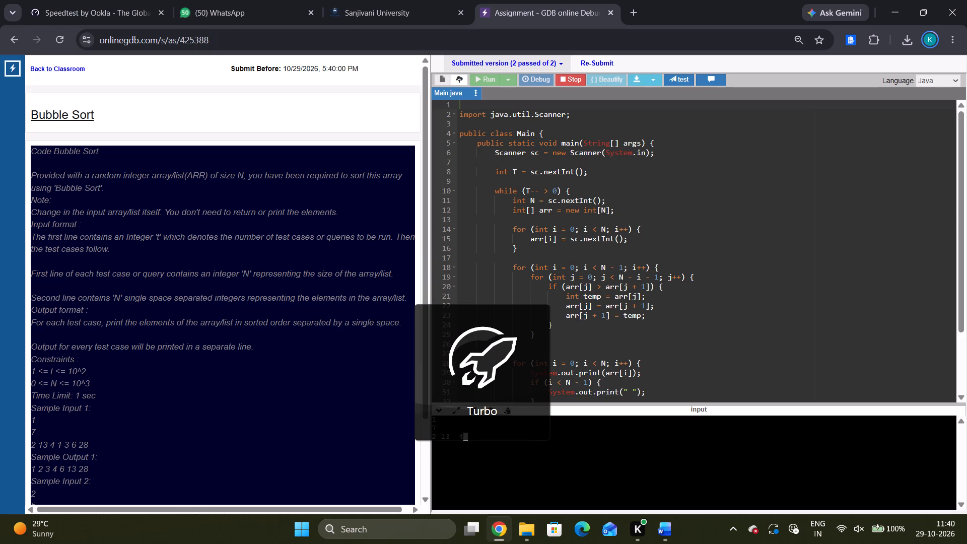
key(BackSpace)
key(BackSpace)
key(BackSpace)
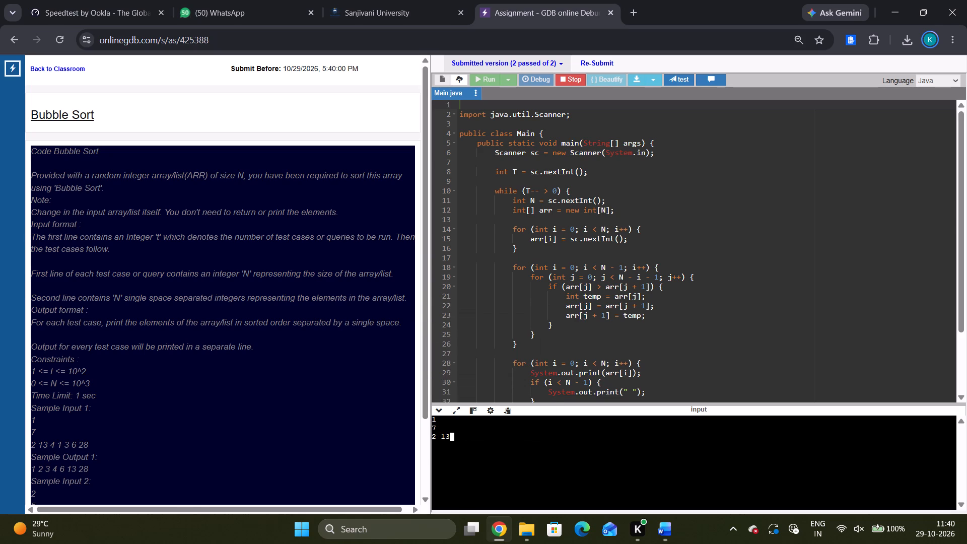
key(space)
key(5)
key(BackSpace)
key(BackSpace)
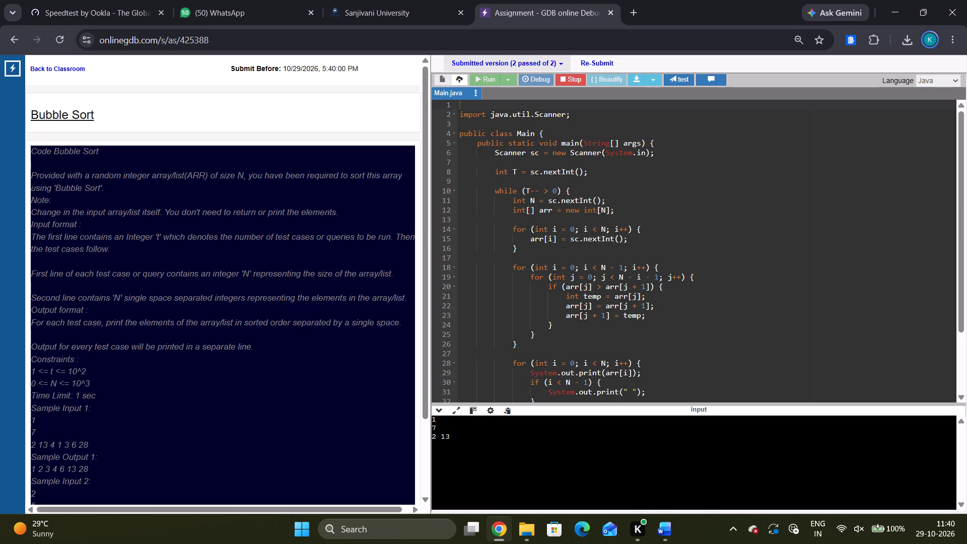
key(space)
text(4)
key(space)
key(1)
key(space)
text(3)
key(space)
key(6)
key(space)
text(28)
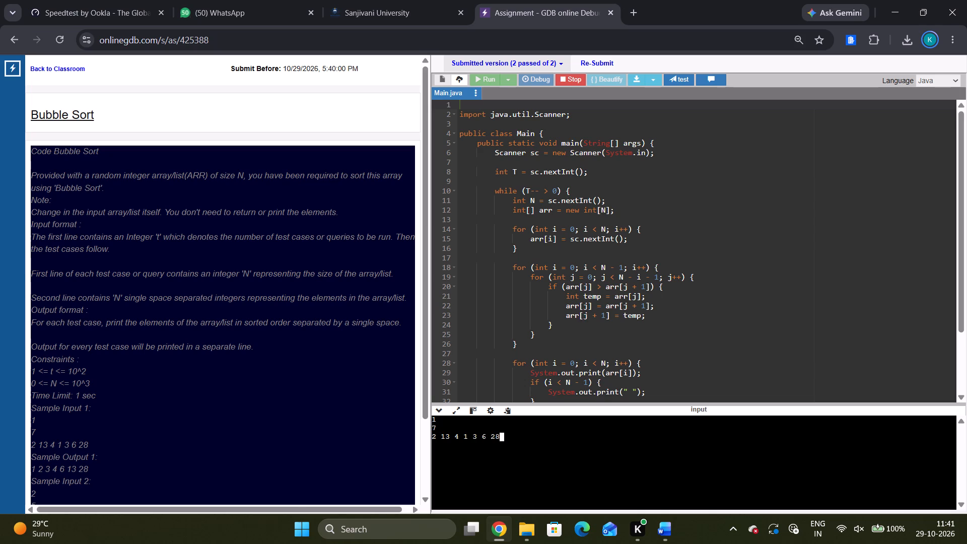
key(Return)
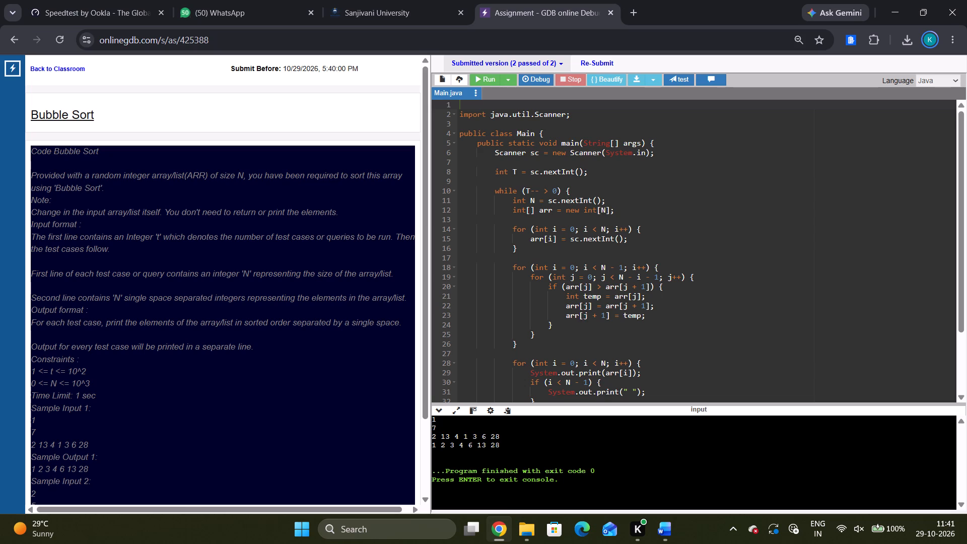
Capture a rectangular screenshot of the Bubble Sort code editor together with its console output.
key(Print)
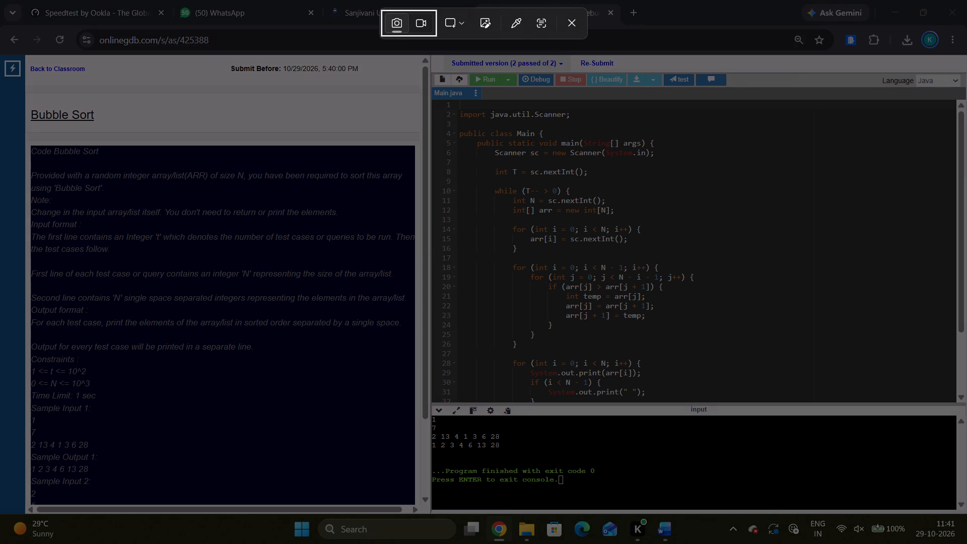
drag(431, 58, 943, 507)
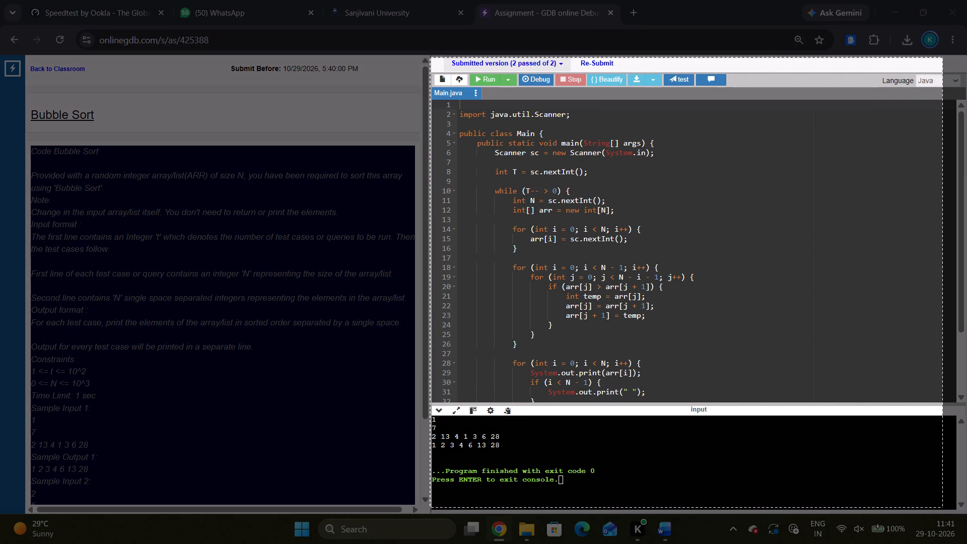
drag(943, 507, 955, 509)
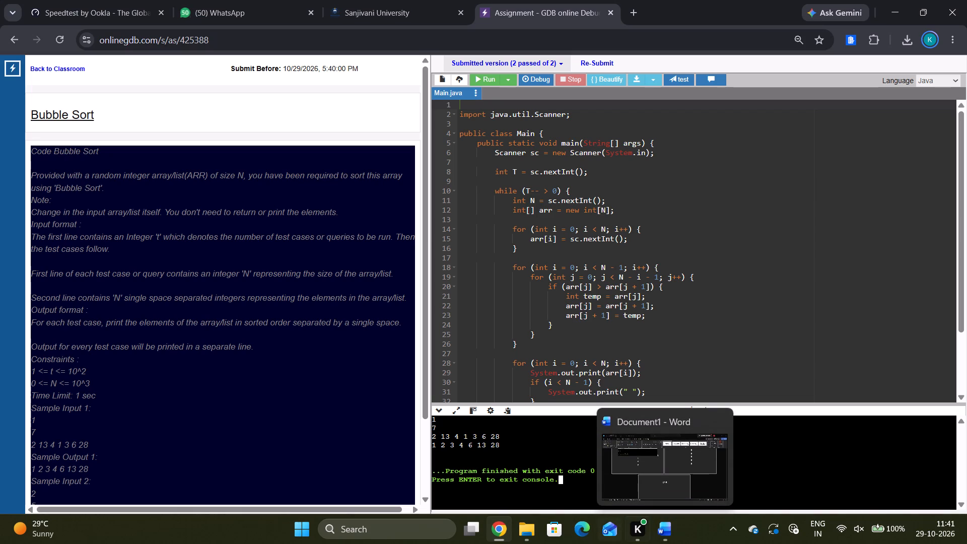
Switch to the Word document, complete the Q3 heading with "Bubble Sort" and add two blank lines below it.
click(667, 531)
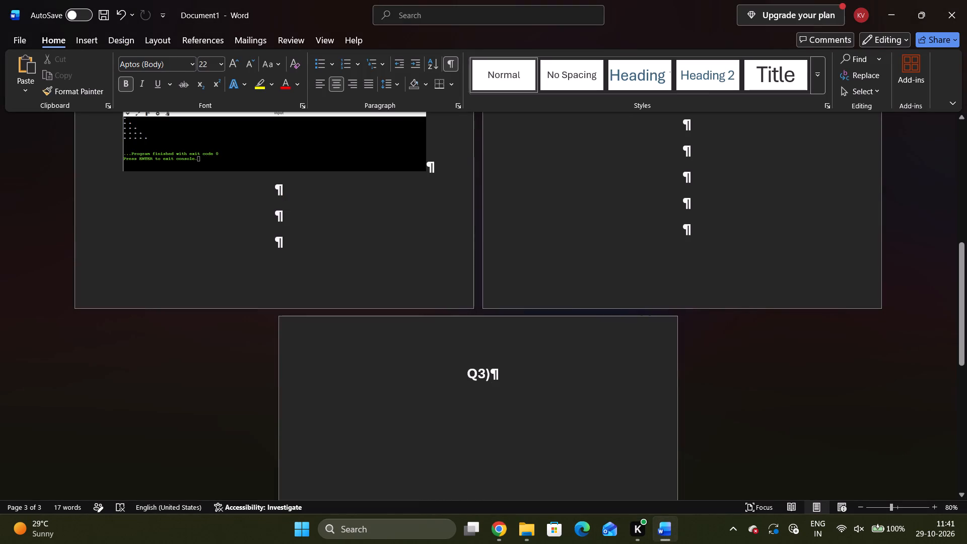
text(Bub)
scroll(559, 448, left, 1)
text(ble So)
text(ert)
key(BackSpace)
key(BackSpace)
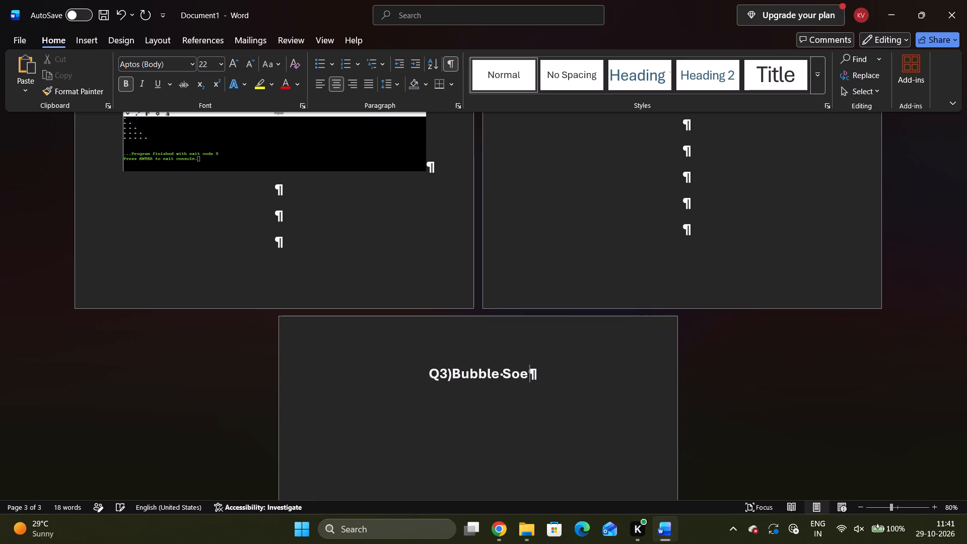
key(BackSpace)
text(rt)
key(Return)
key(Return)
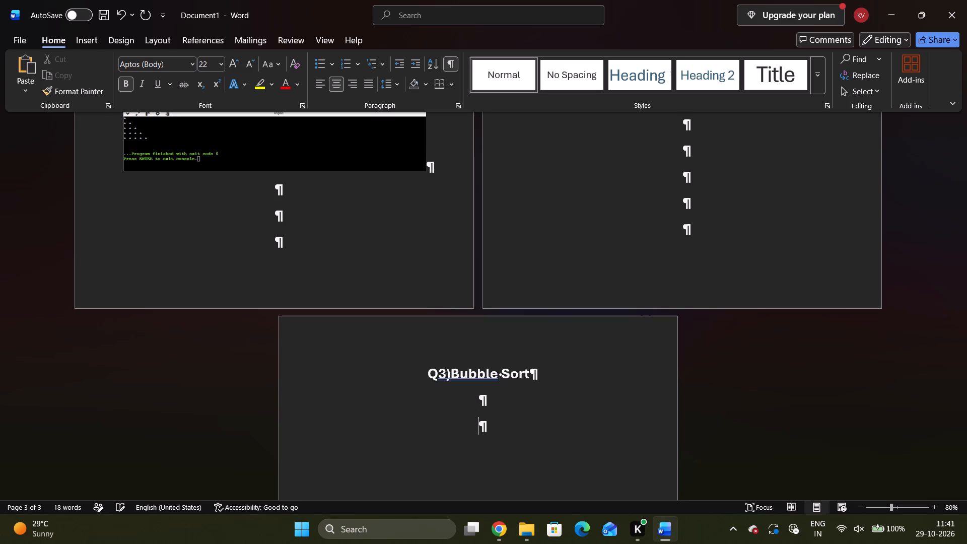
Insert a line between the Q1 Pyramid Star pattern heading and its screenshot.
scroll(661, 295, up, 5)
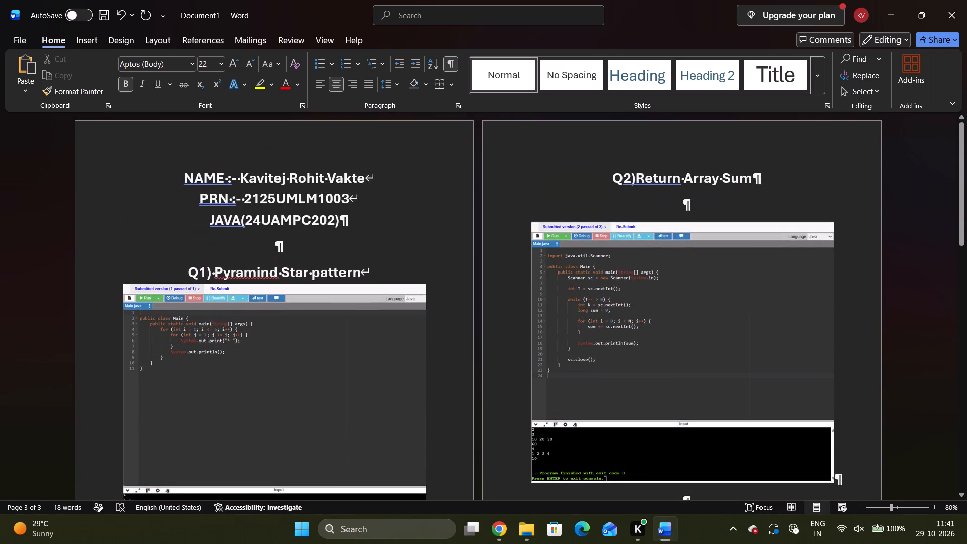
scroll(661, 295, down, 2)
scroll(661, 295, up, 1)
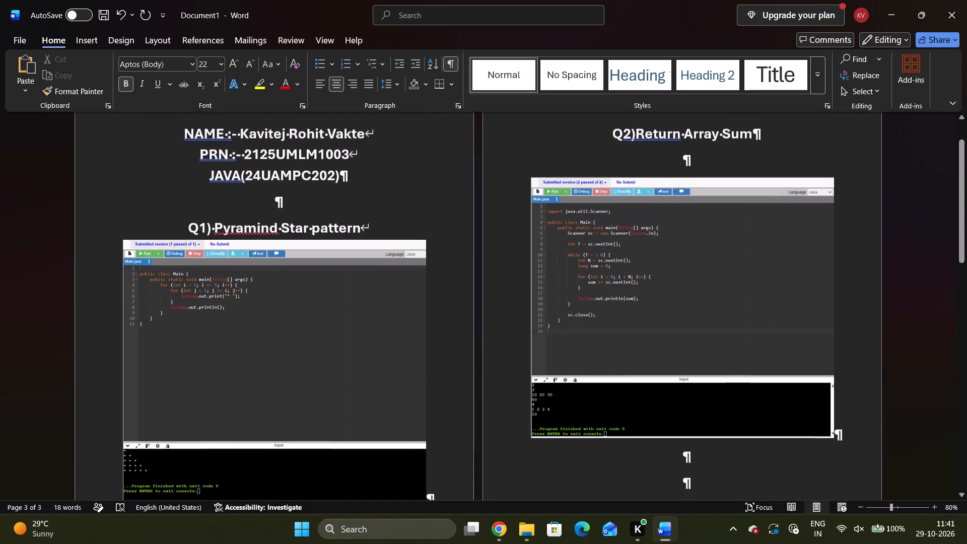
scroll(661, 295, up, 1)
click(392, 205)
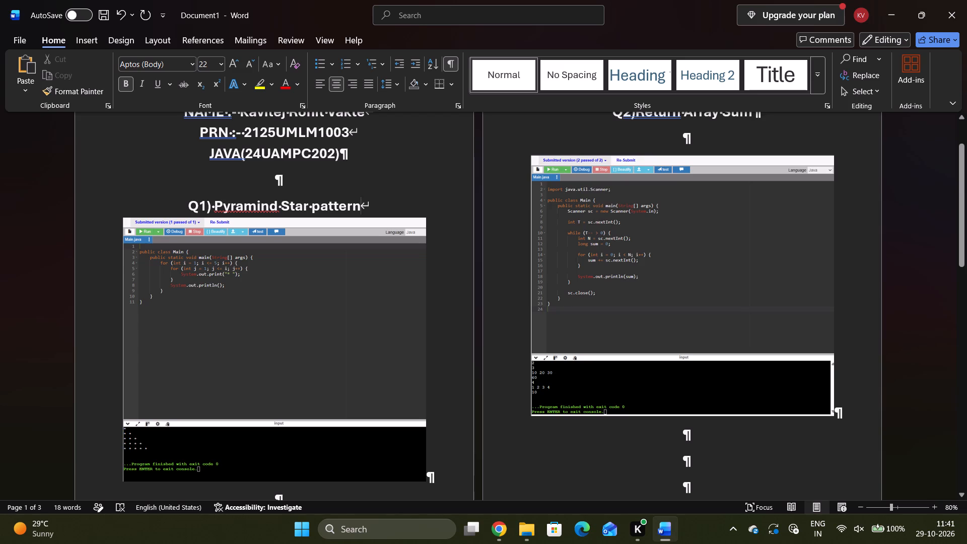
key(Return)
scroll(430, 211, down, 1)
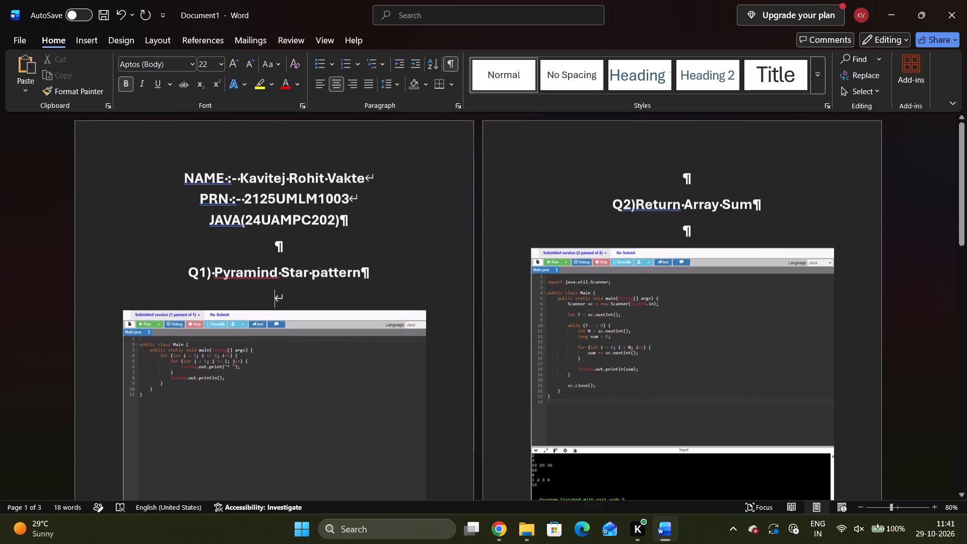
scroll(430, 211, down, 1)
scroll(430, 219, up, 1)
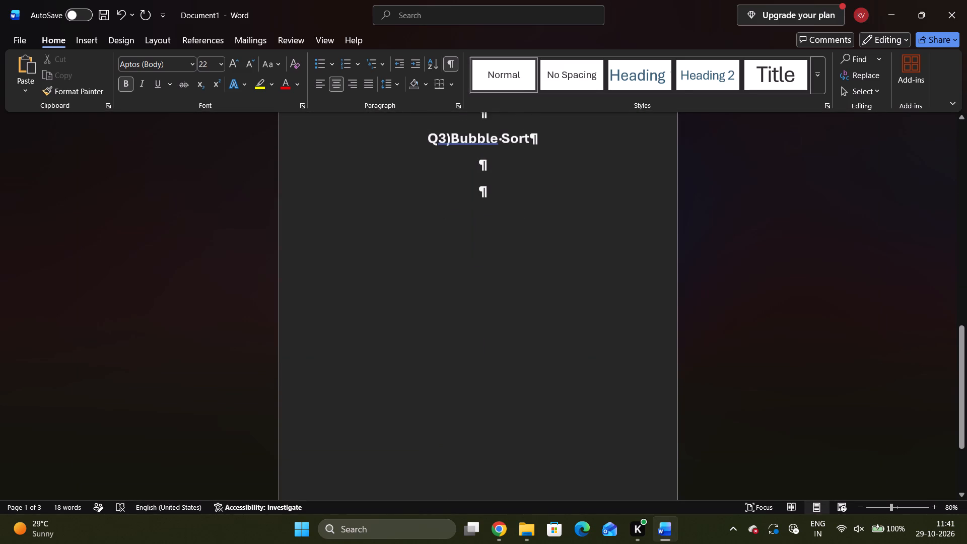
key(BackSpace)
Paste the captured screenshot, left-aligned, on the second blank line below the Q3 Bubble Sort heading.
click(521, 209)
key(BackSpace)
key(ctrl+v)
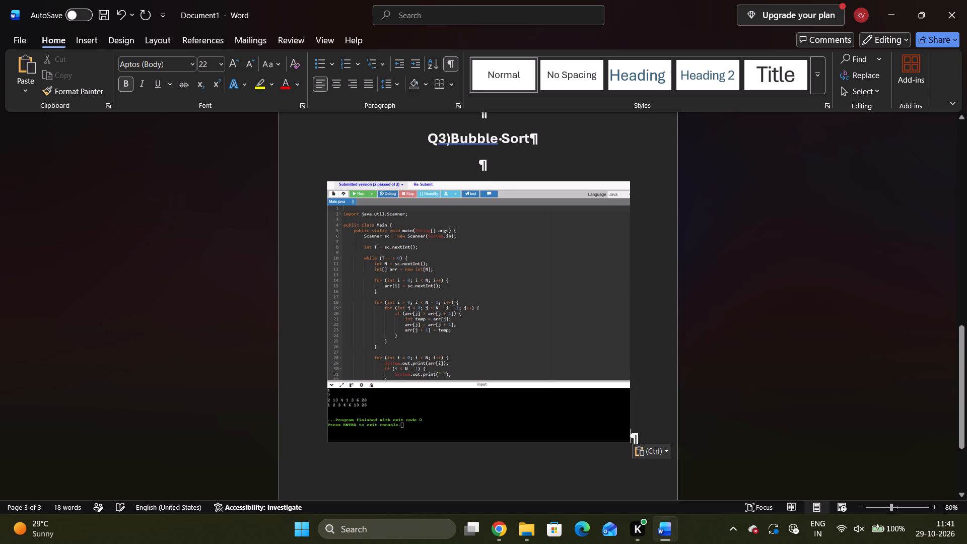
Add six blank lines after the Bubble Sort screenshot to move on to a fourth page.
scroll(500, 354, down, 5)
scroll(500, 354, up, 1)
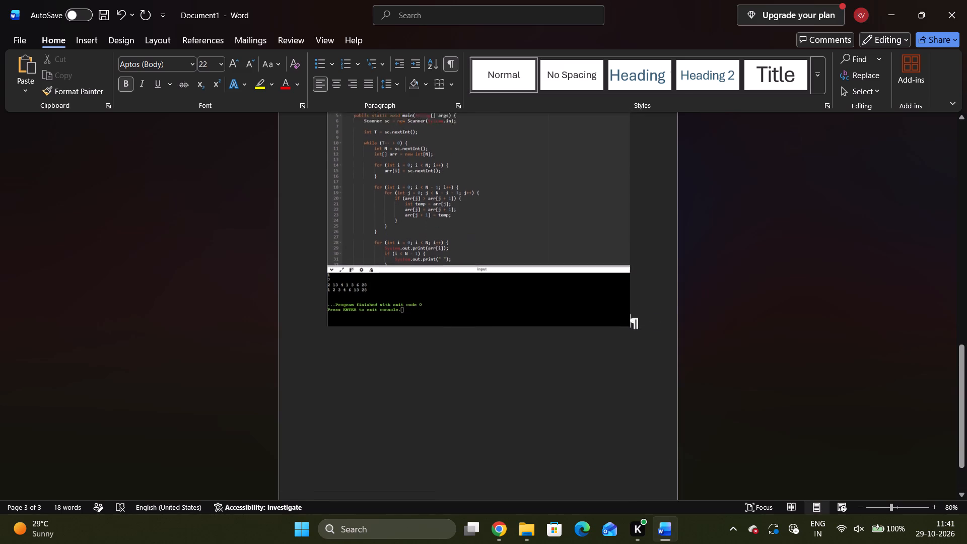
scroll(500, 354, up, 1)
scroll(500, 354, down, 4)
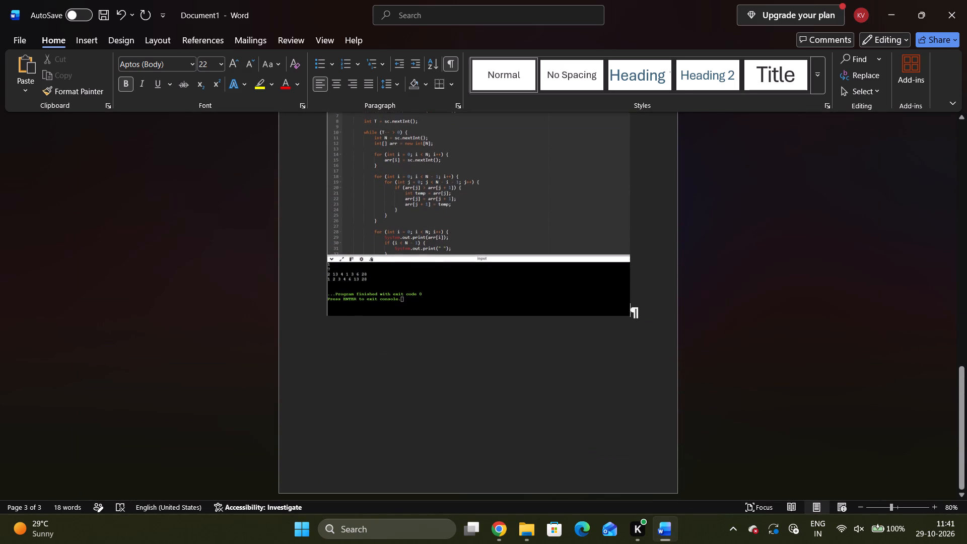
scroll(500, 354, down, 2)
key(Return)
key(Return)
key(Return)
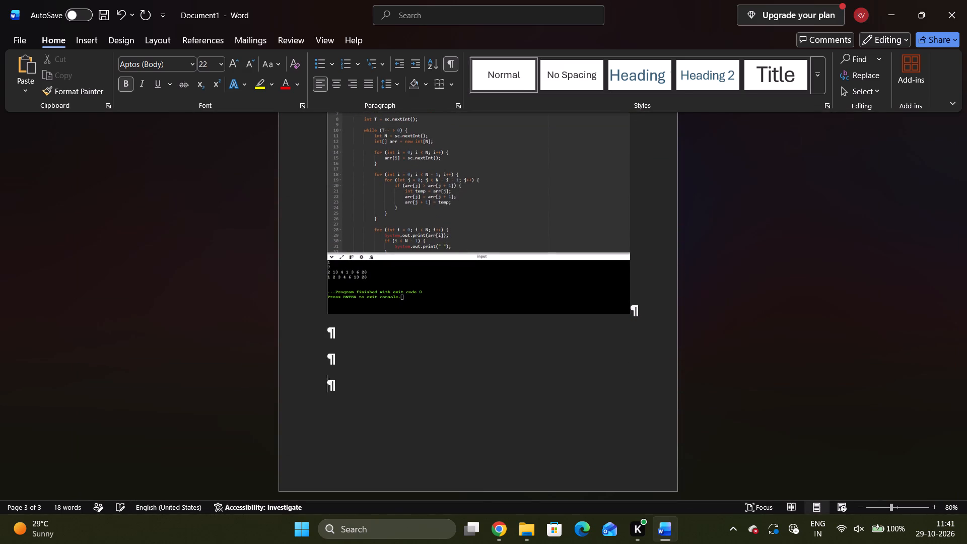
key(Return)
key(Return)
key(Return)
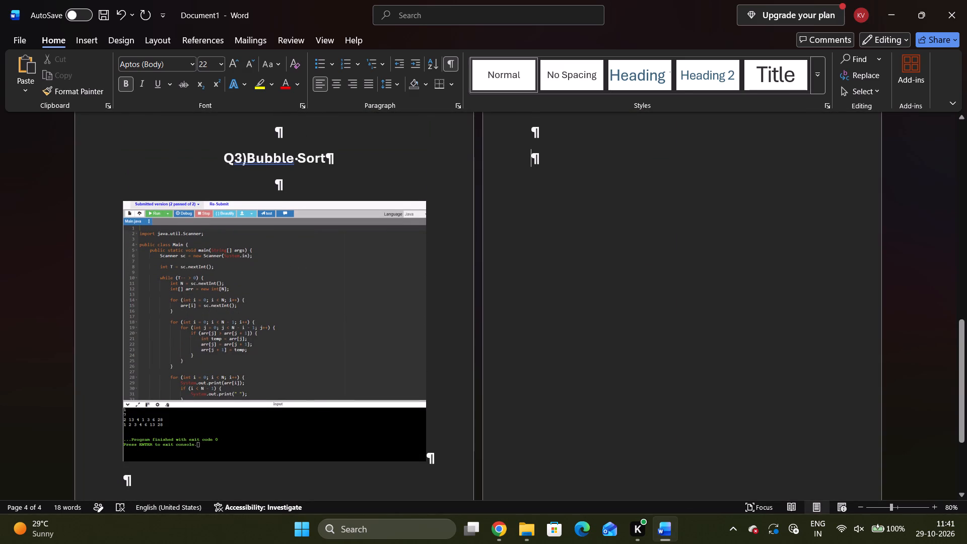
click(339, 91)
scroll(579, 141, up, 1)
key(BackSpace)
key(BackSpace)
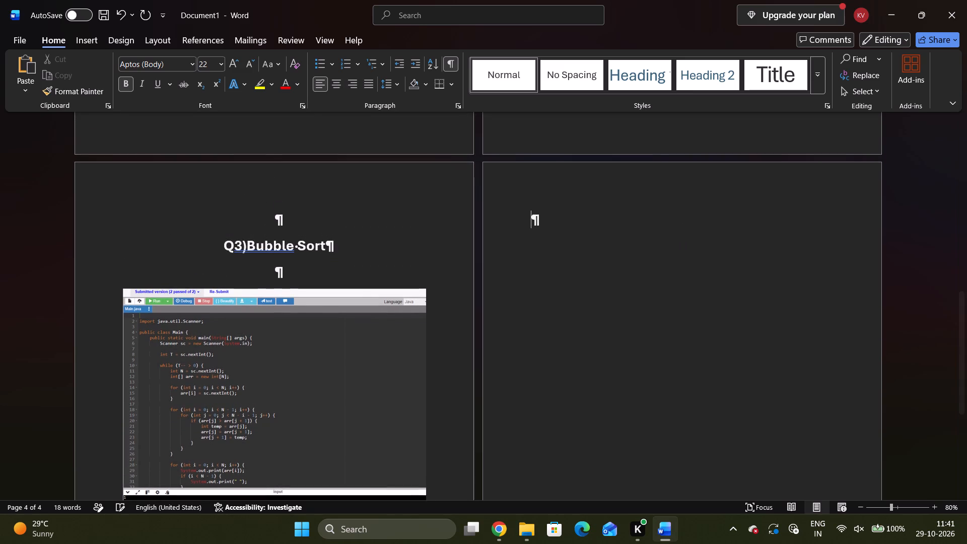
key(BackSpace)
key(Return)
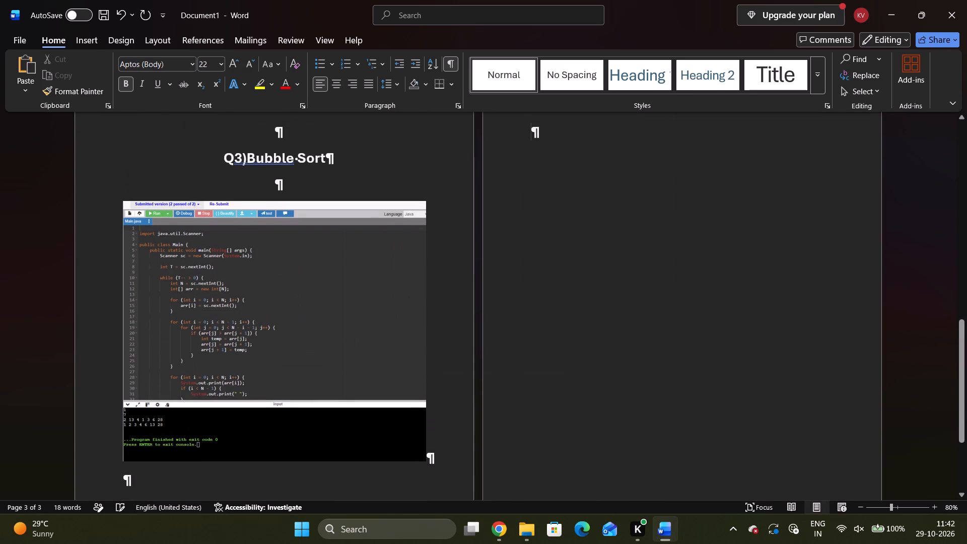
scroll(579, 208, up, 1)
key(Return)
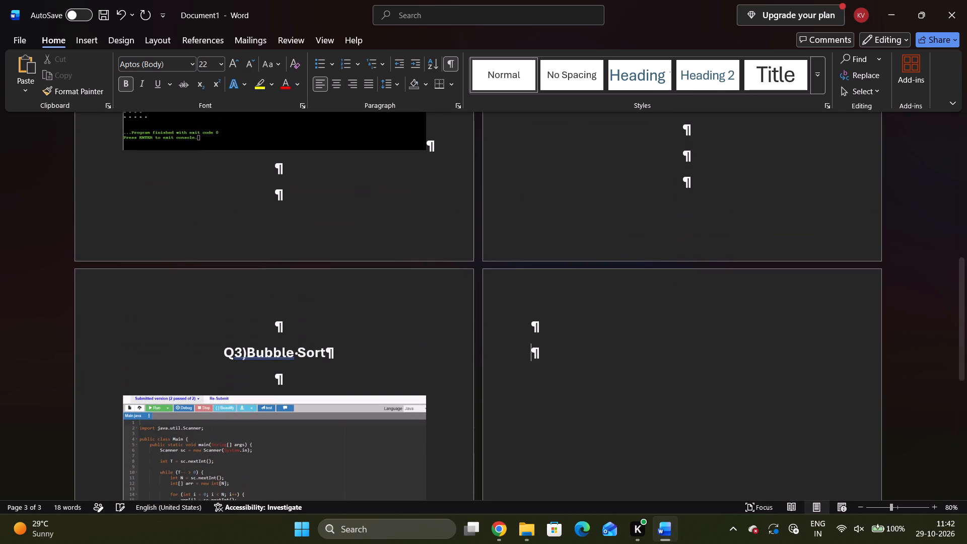
Centre the second line of the fourth page and start the next question's heading there with "Q4)".
click(339, 75)
click(344, 84)
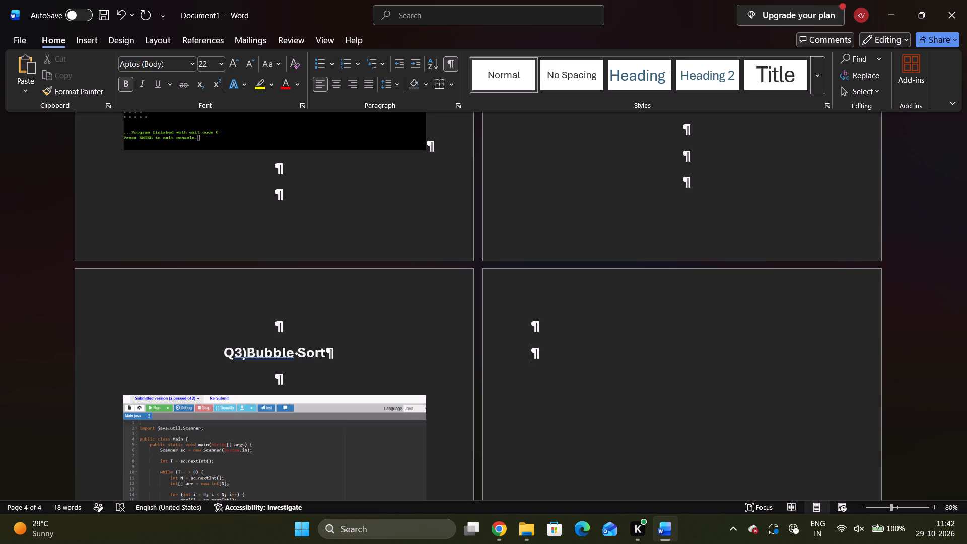
click(339, 83)
text(Q4)
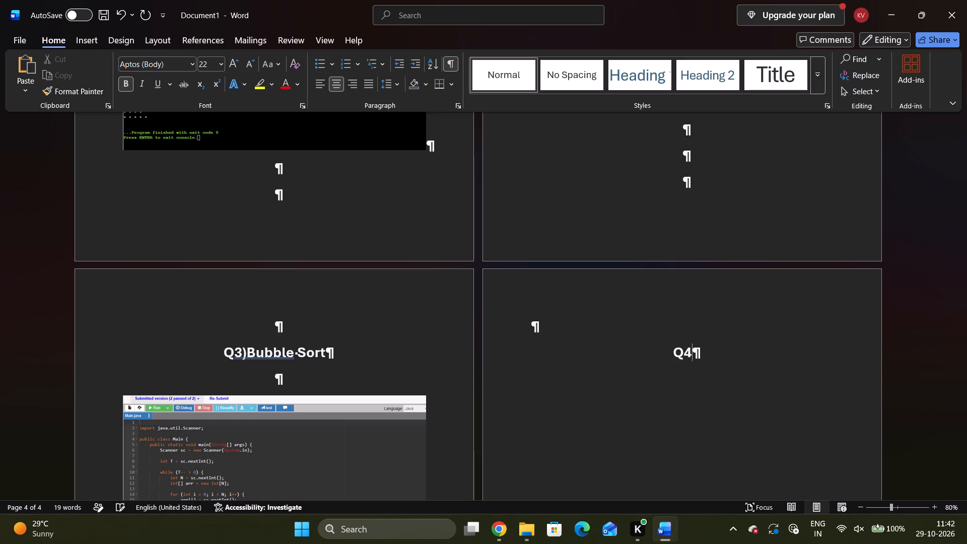
key(shift+parenright)
Switch to Chrome, return to the Java_PBL_Batch-1 classroom list and open the Fibonacci Series Generator assignment.
key(alt+Tab)
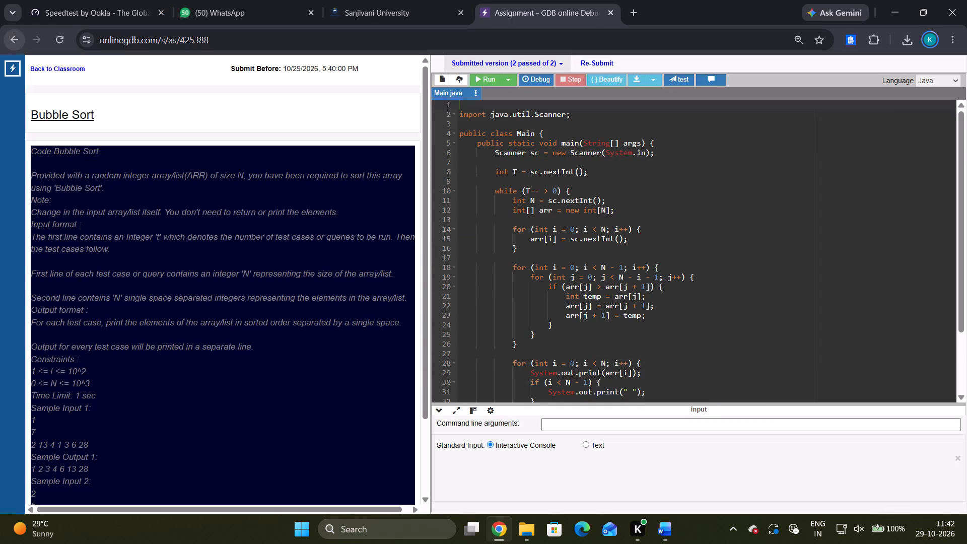
click(43, 63)
click(46, 67)
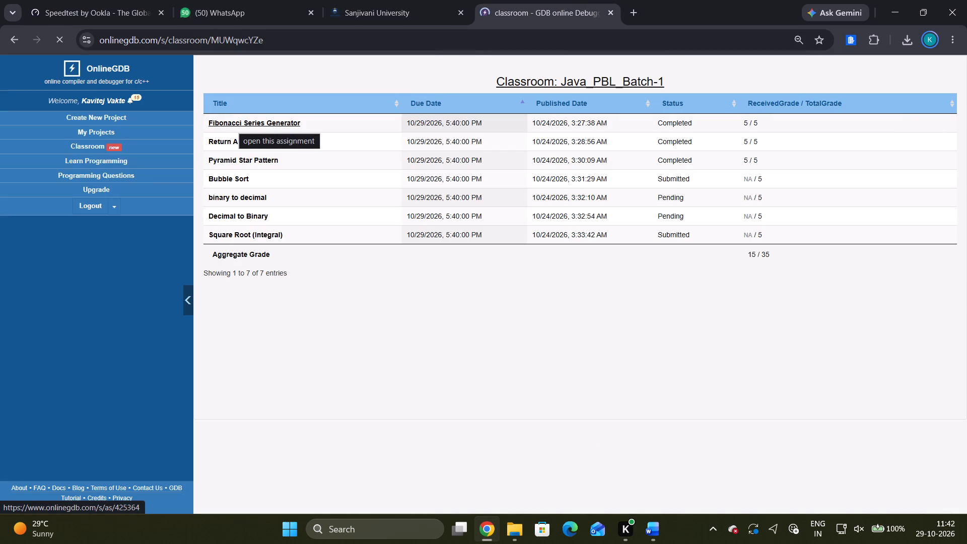
click(232, 123)
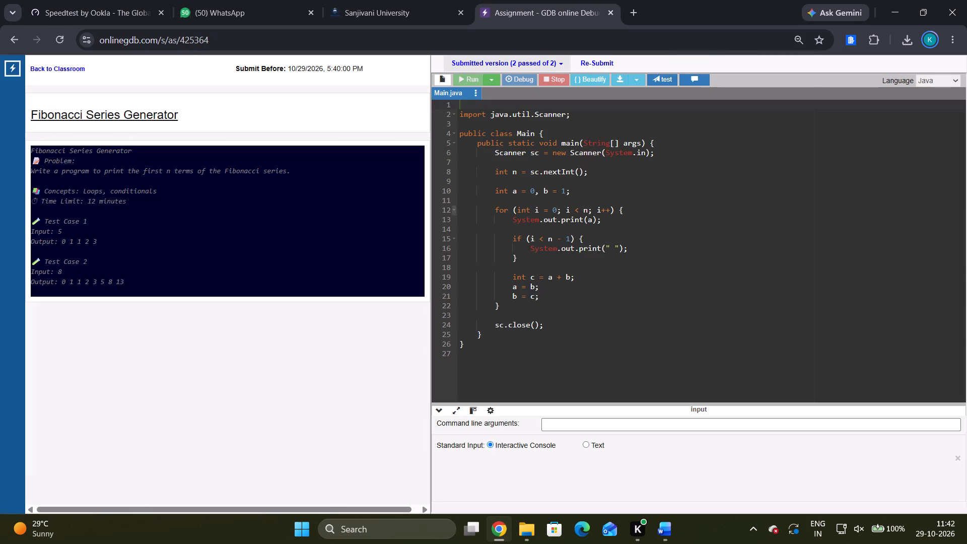
scroll(498, 230, up, 1)
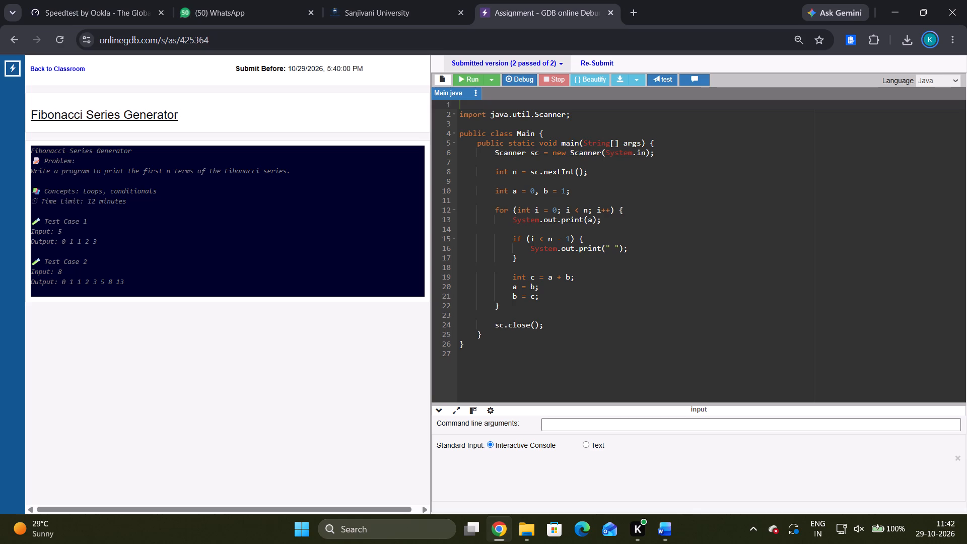
Switch back to the Word document at the Q4) heading on the fourth page.
click(668, 529)
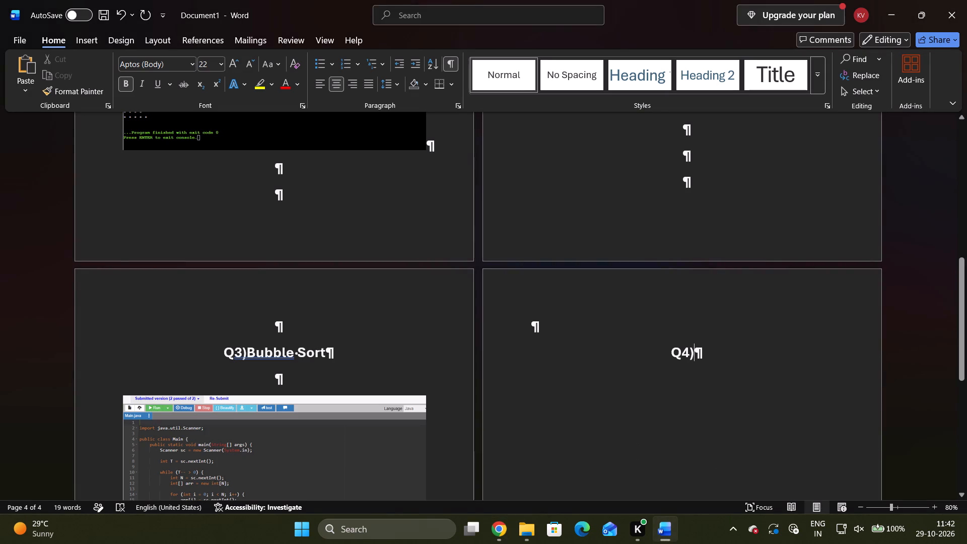
scroll(182, 401, down, 3)
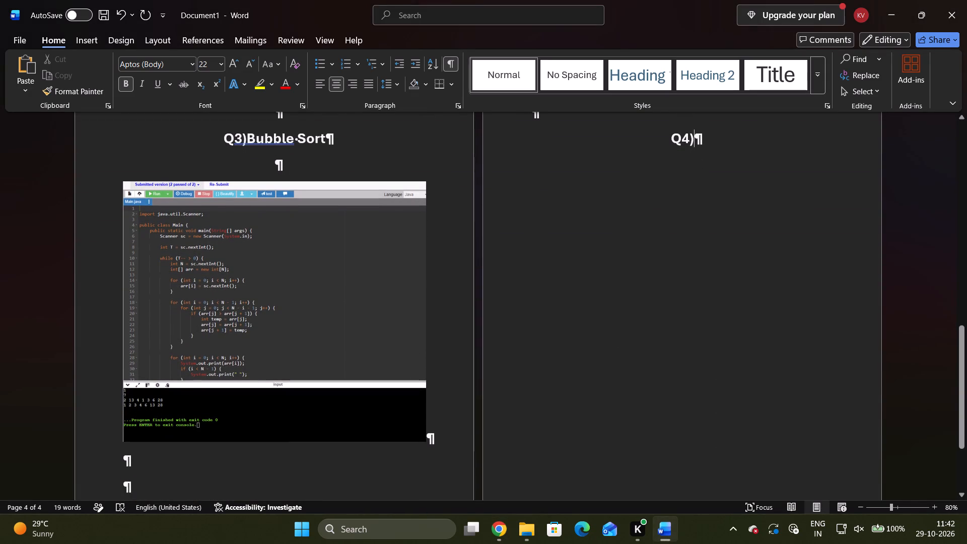
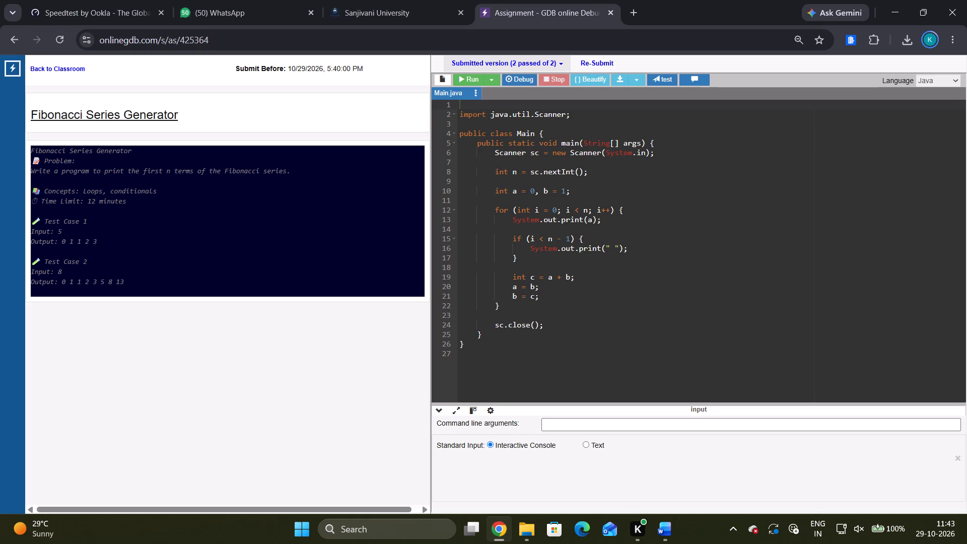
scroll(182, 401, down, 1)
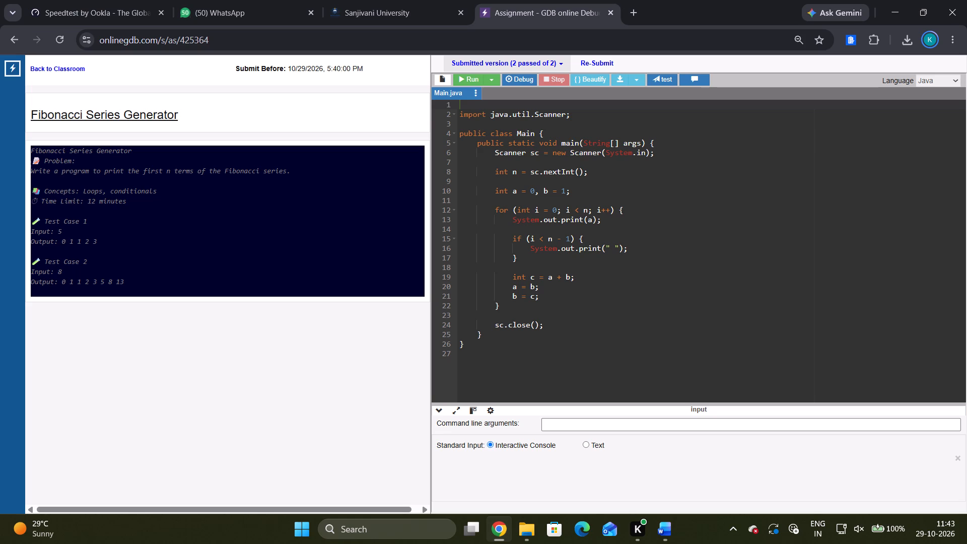
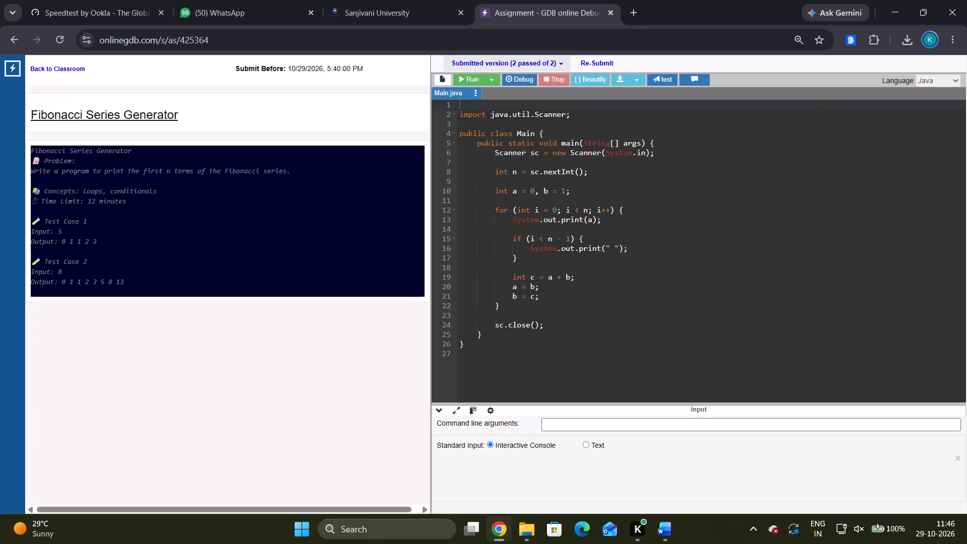
Run the Fibonacci Series Generator program with 5 as the console input.
click(465, 77)
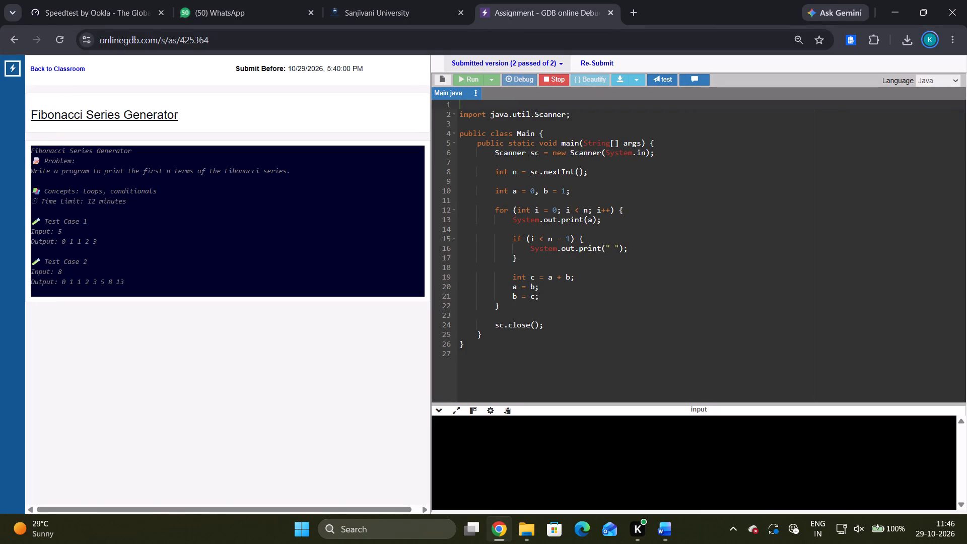
key(5)
key(Return)
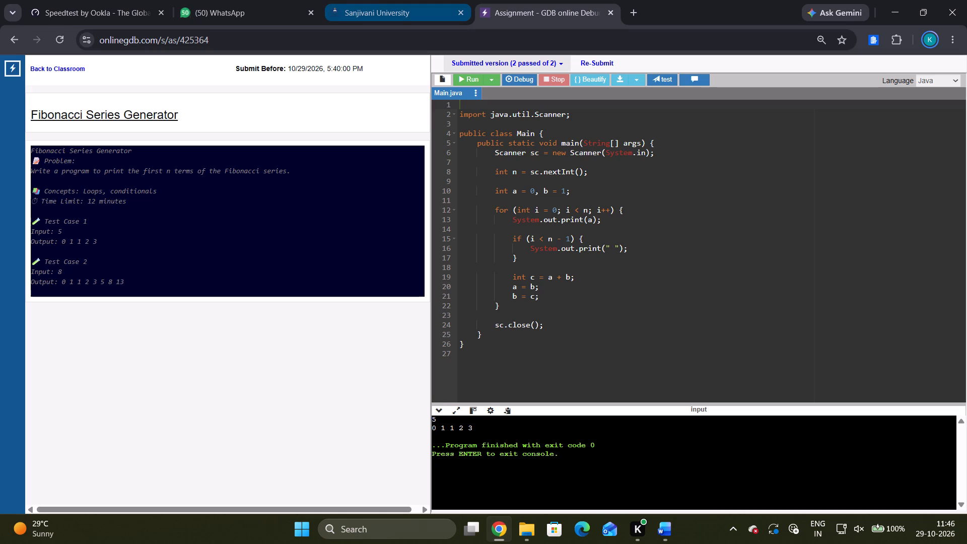
Capture a screen snip of the Fibonacci code editor together with its console output.
key(Print)
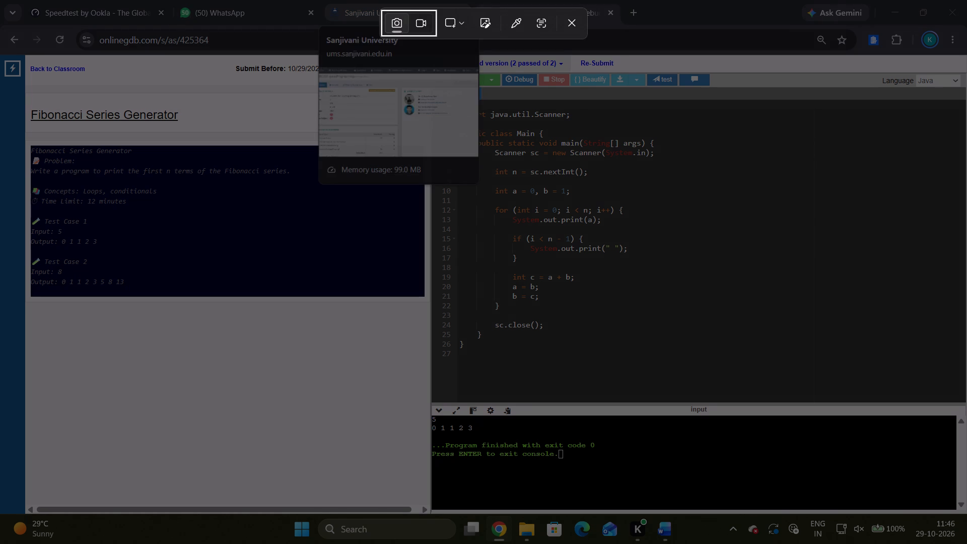
key(Escape)
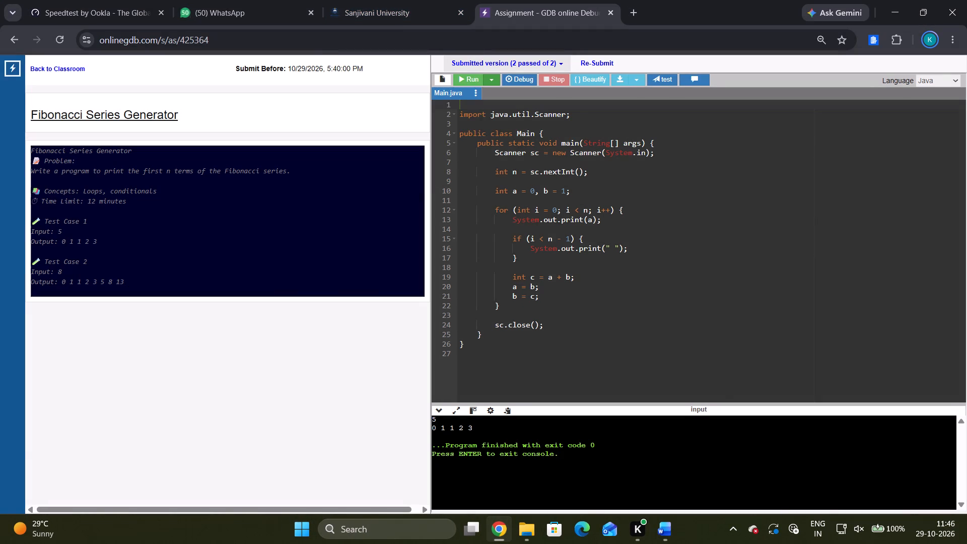
key(Print)
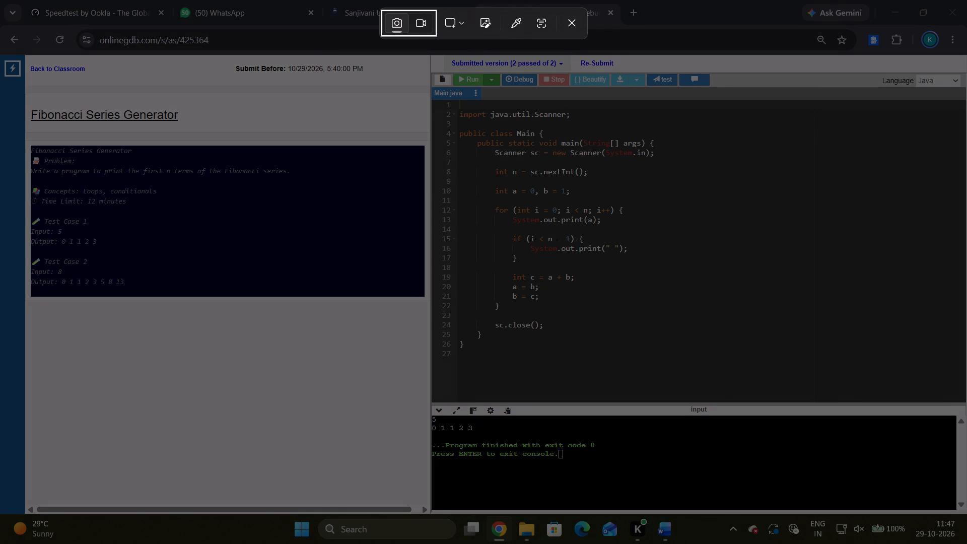
drag(428, 59, 958, 512)
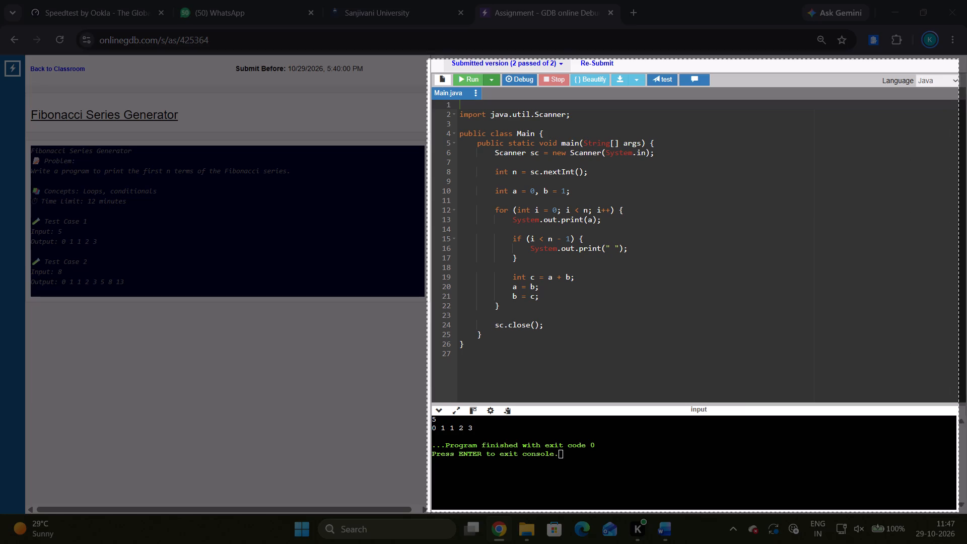
drag(958, 512, 958, 511)
In the Word document, complete the Q4) heading with "Fibonnaci Series Generator" and start a new line below it.
click(681, 528)
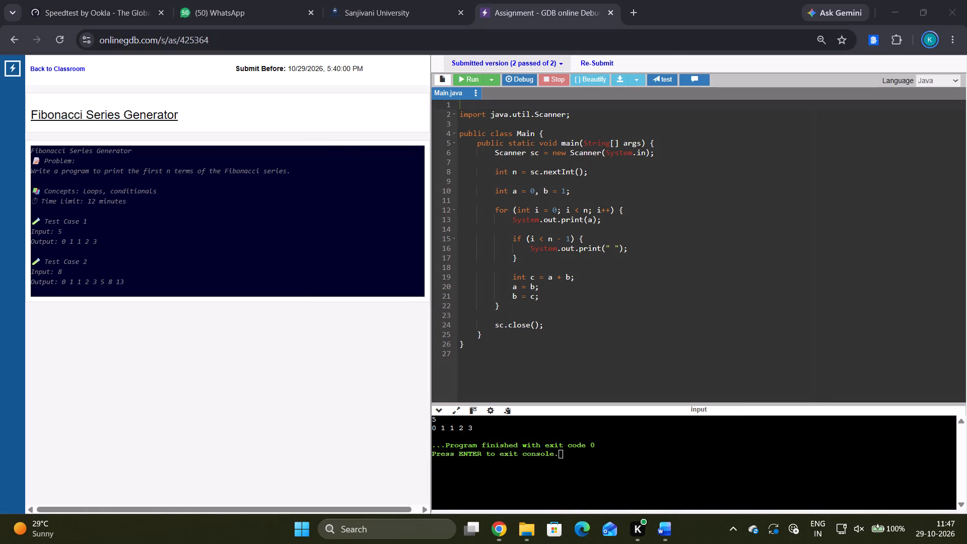
click(672, 531)
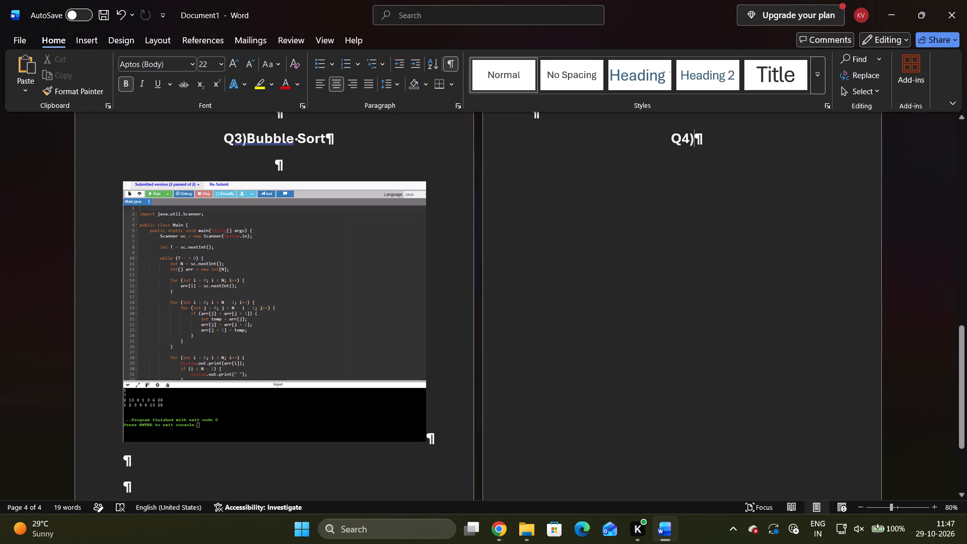
key(shift+f)
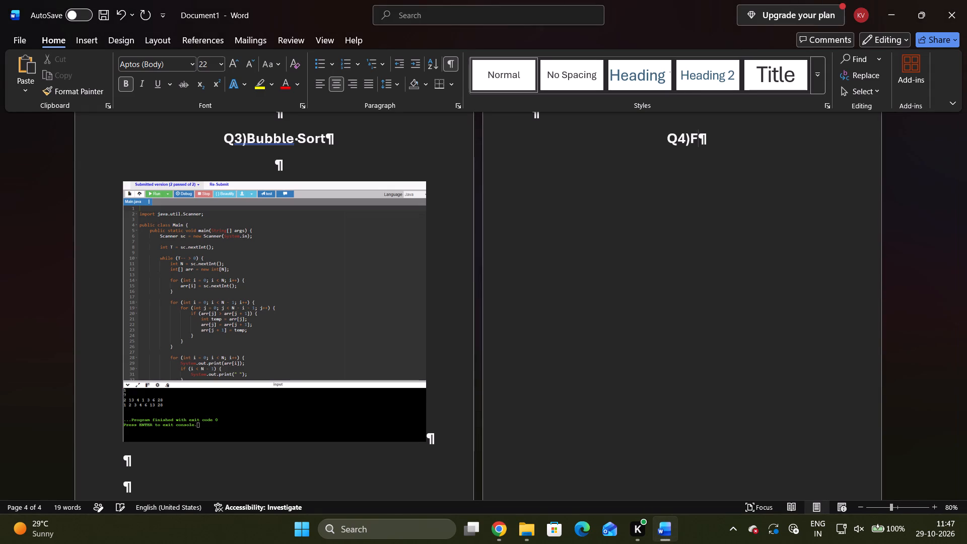
key(i)
text(bo)
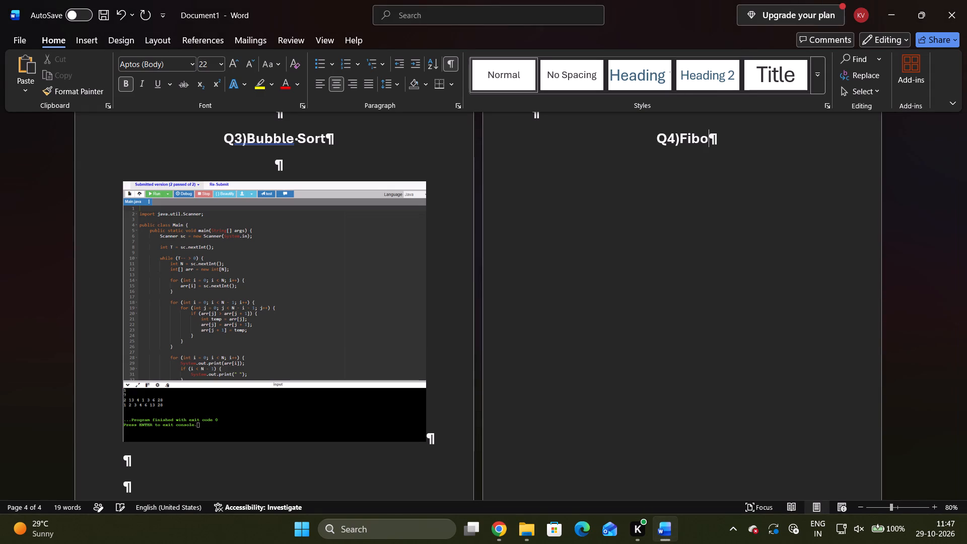
text(nnaci)
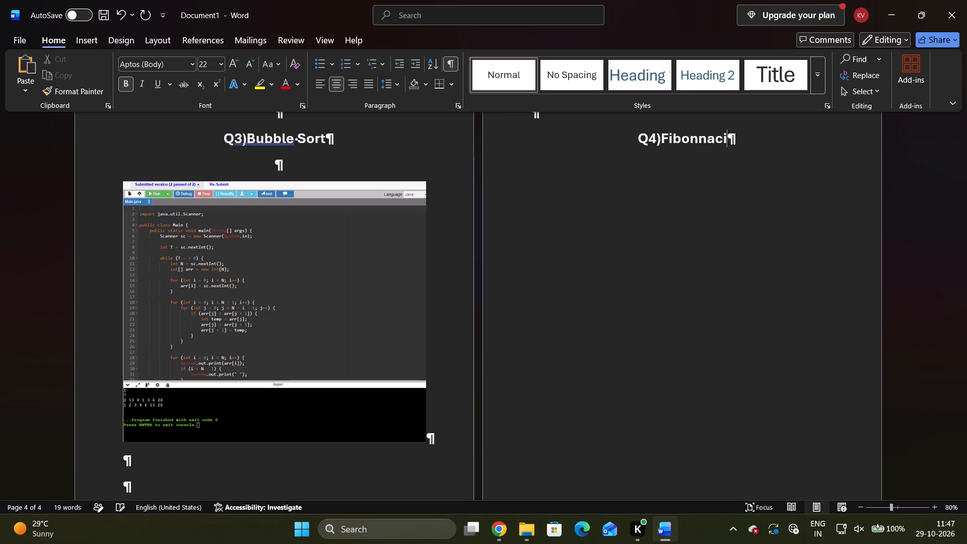
key(space)
text(Series)
key(space)
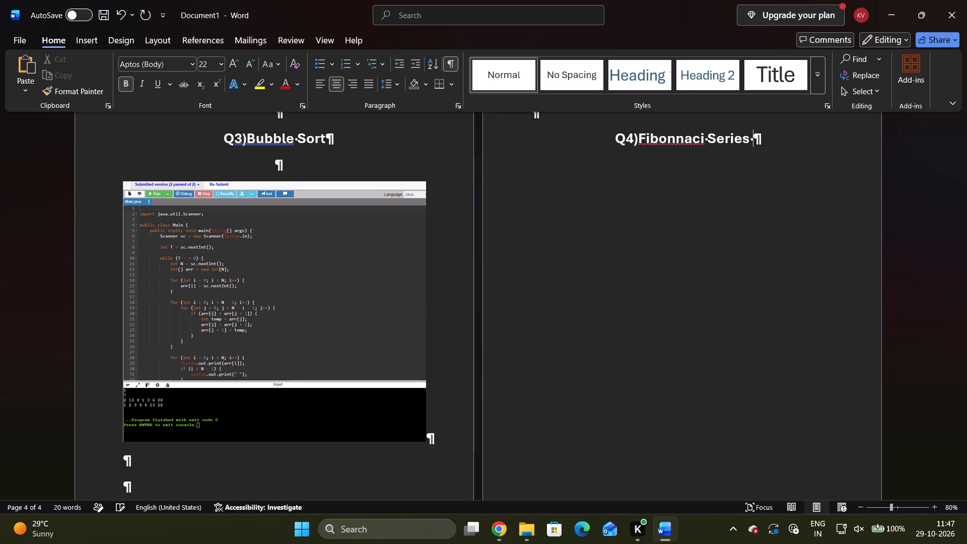
text(Gen)
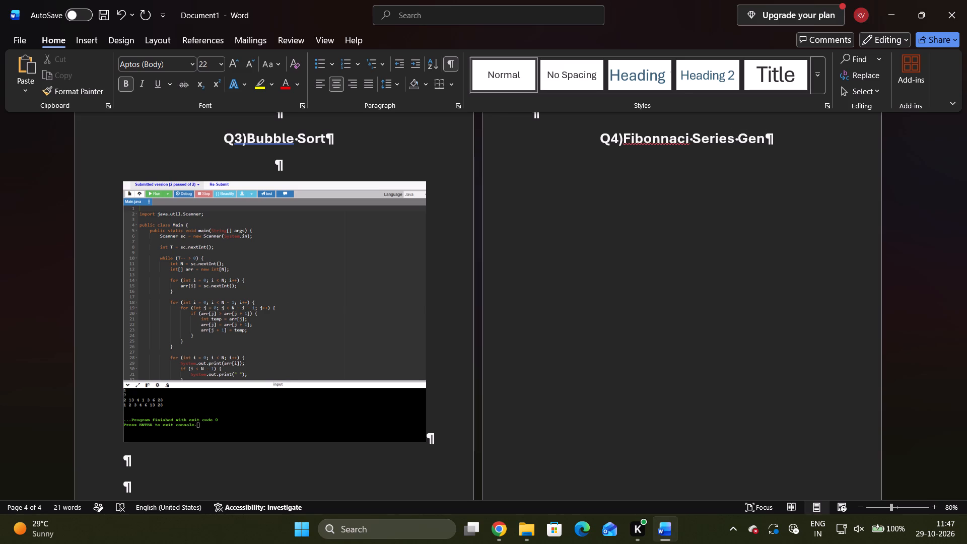
text(erator)
key(Return)
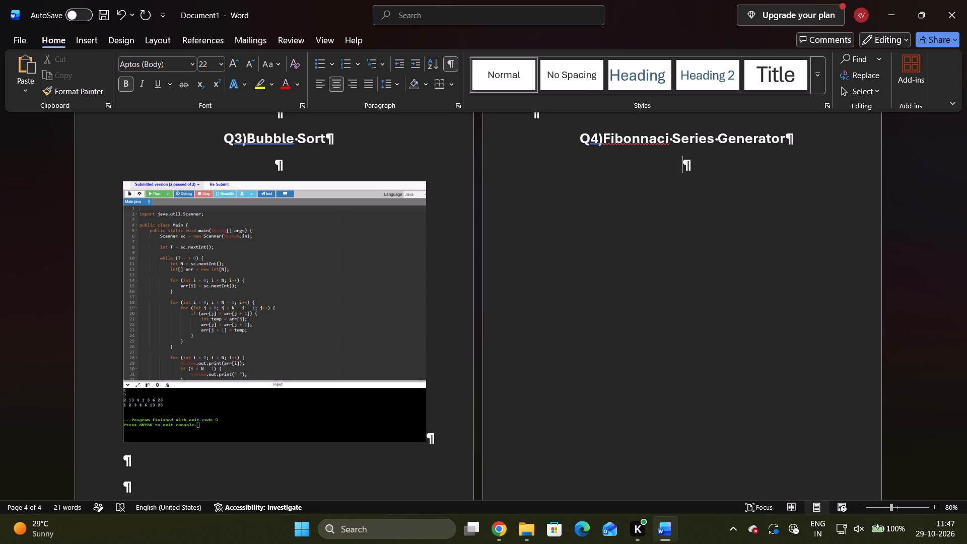
Paste the captured screenshot under the Q4 heading, with a blank line above and below the picture.
key(ctrl+v)
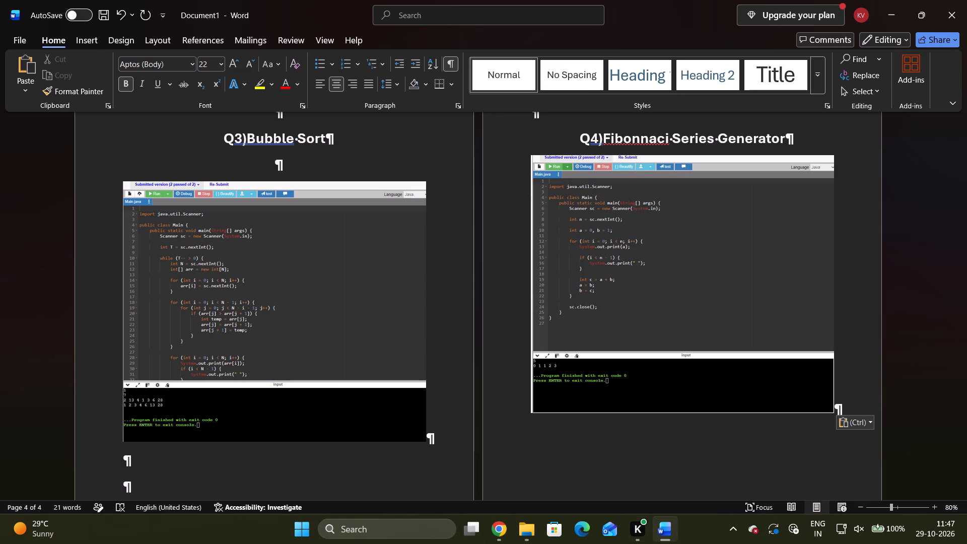
key(Return)
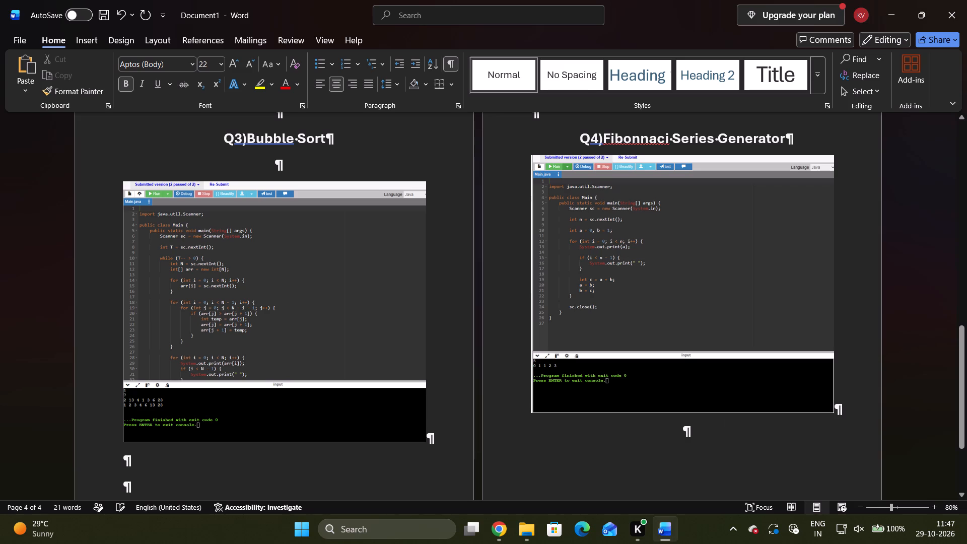
click(815, 144)
key(Return)
Add blank lines below the Q4 screenshot to reach a new page and start the heading "Q5)" there.
scroll(815, 144, down, 2)
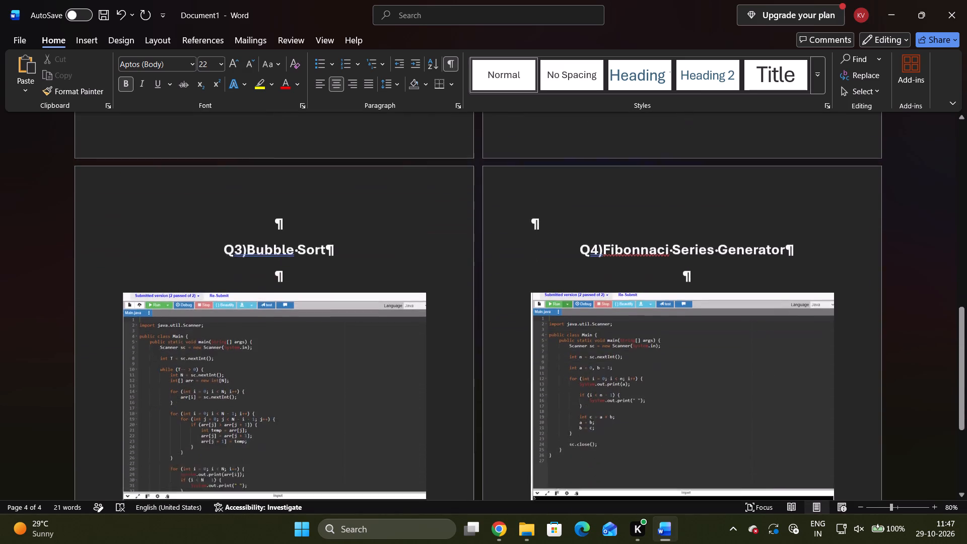
scroll(815, 144, down, 1)
click(774, 351)
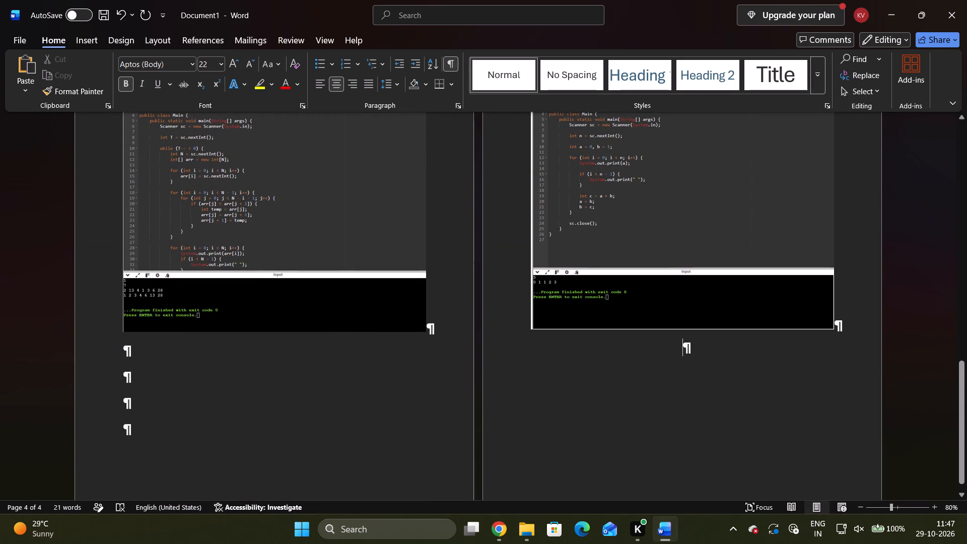
key(Return)
key(Return)
key(Return)
key(Return)
key(Return)
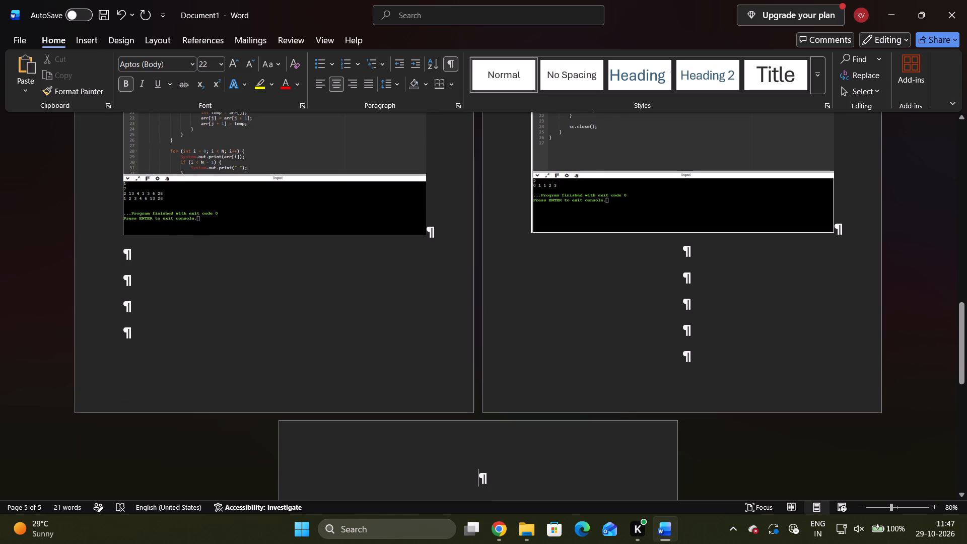
text(Q5)
key(shift+parenright)
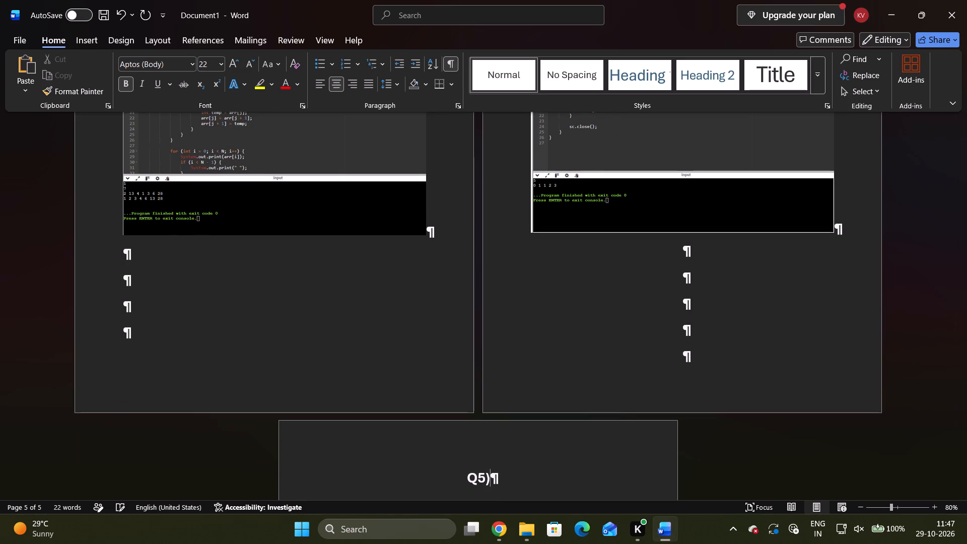
Switch to the OnlineGDB assignment page in Chrome.
key(alt+Tab)
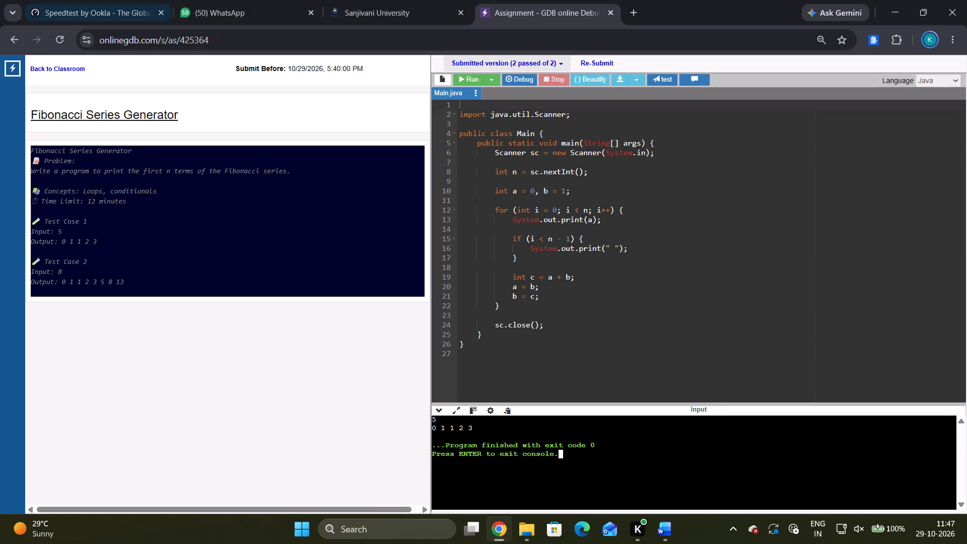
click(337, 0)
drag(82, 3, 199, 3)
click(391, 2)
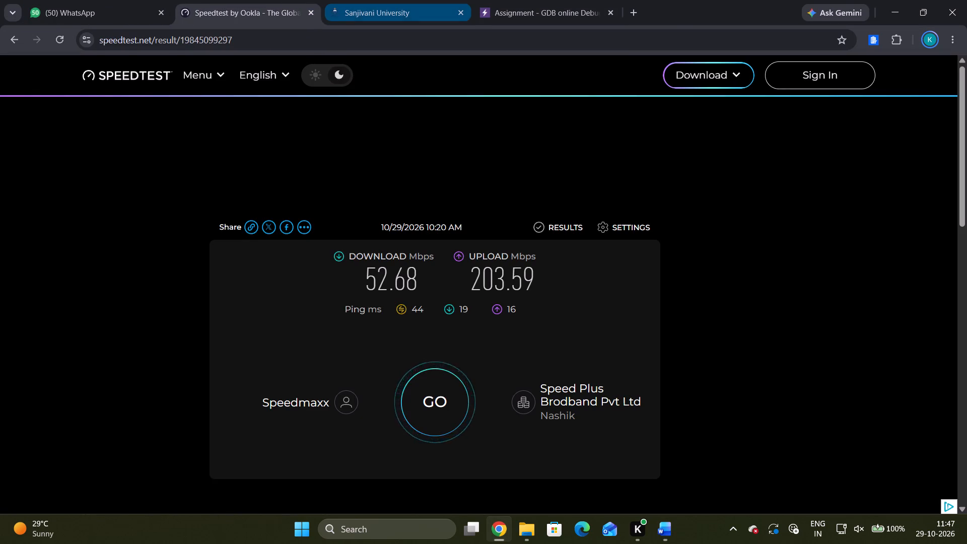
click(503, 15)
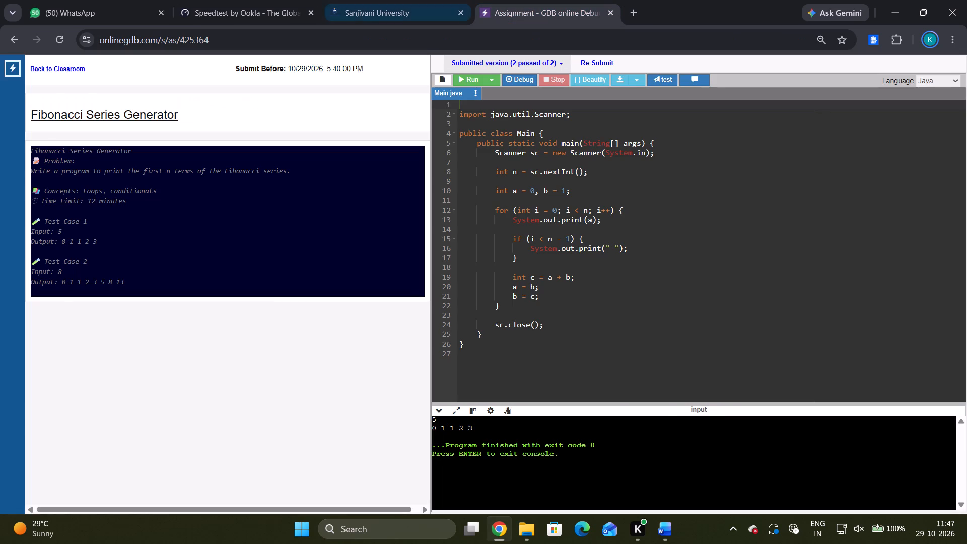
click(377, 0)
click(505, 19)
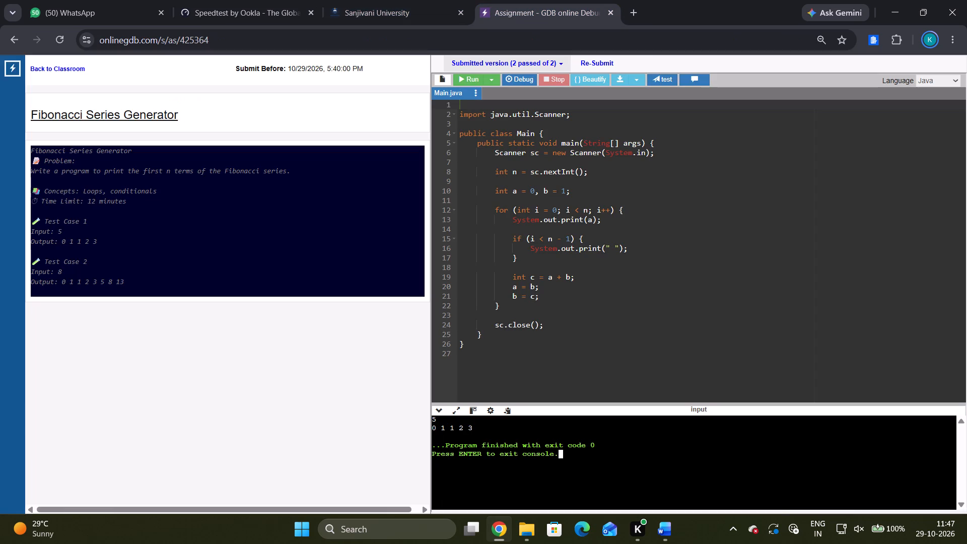
Return to the Java_PBL_Batch-1 classroom and open the Square Root (Integral) assignment.
click(72, 63)
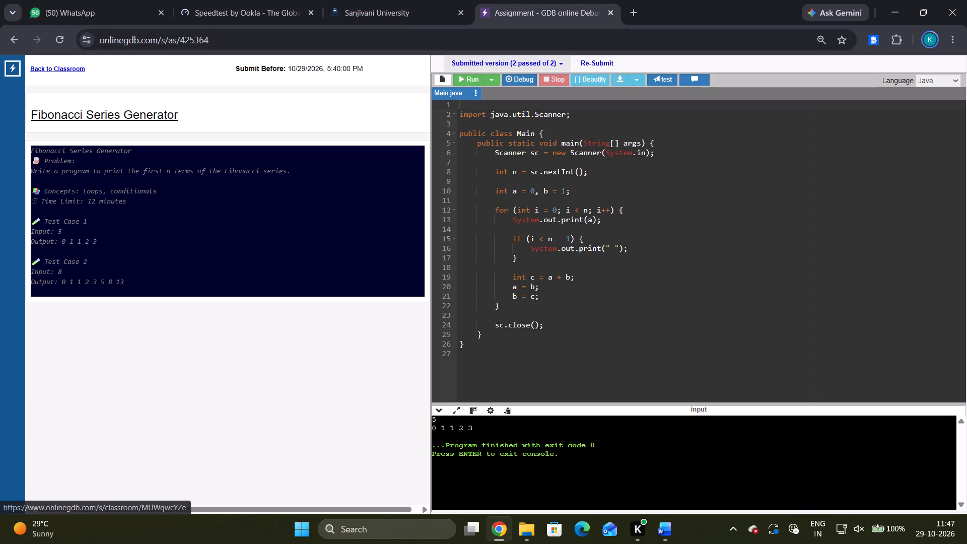
click(75, 69)
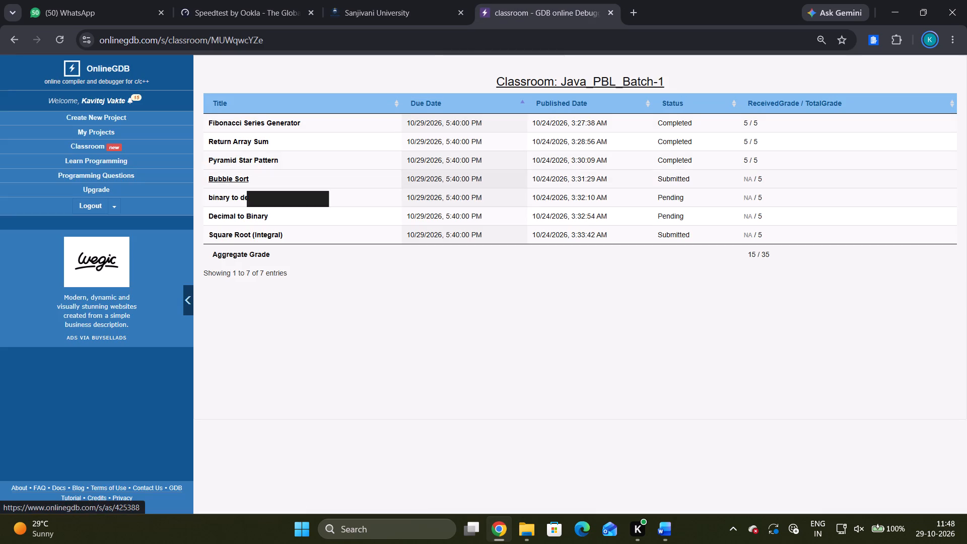
click(239, 232)
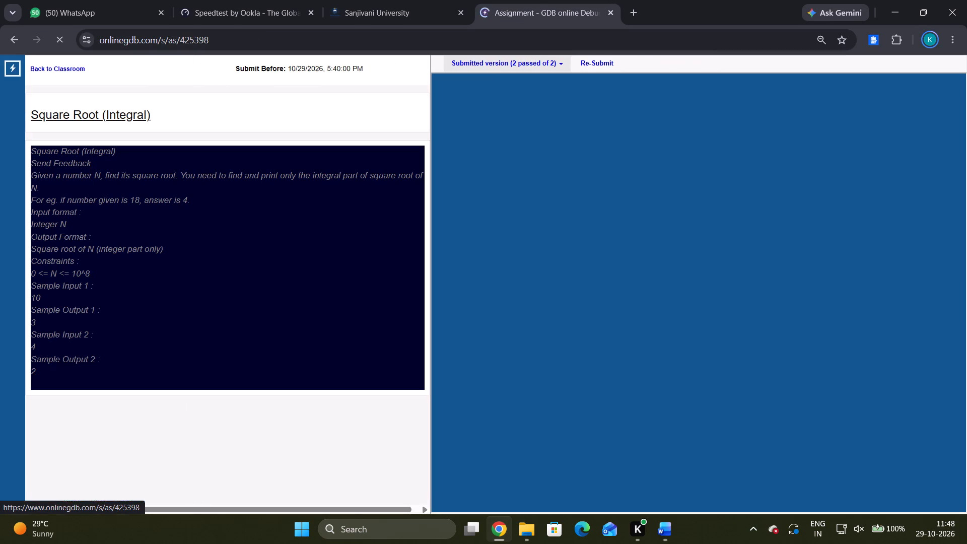
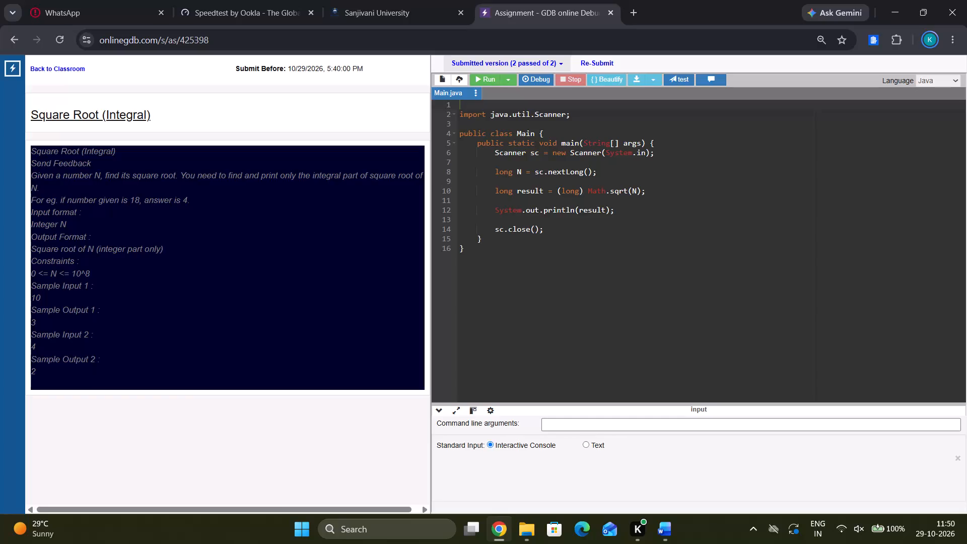
Set the laptop's display brightness to slightly below the middle of its range, and return to the Square Root (Integral) code.
click(845, 528)
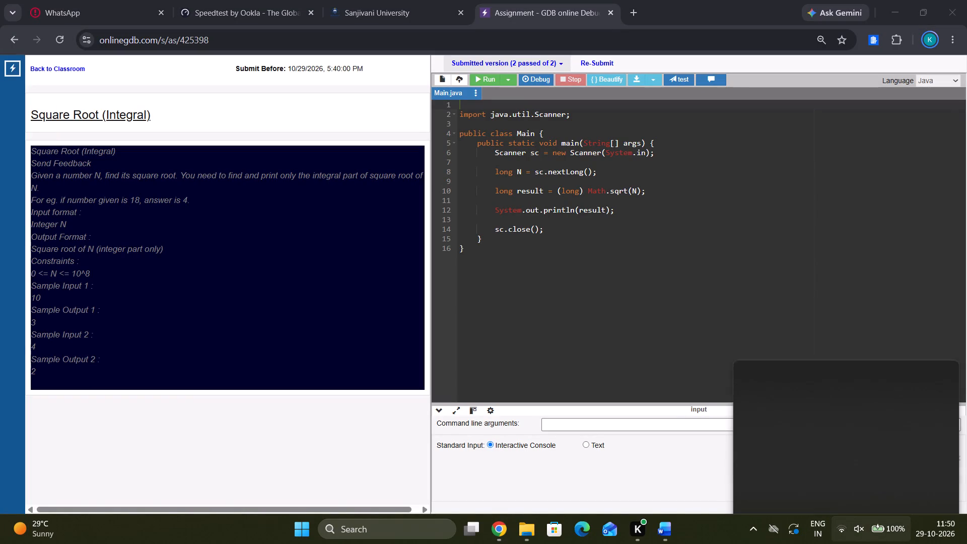
click(828, 422)
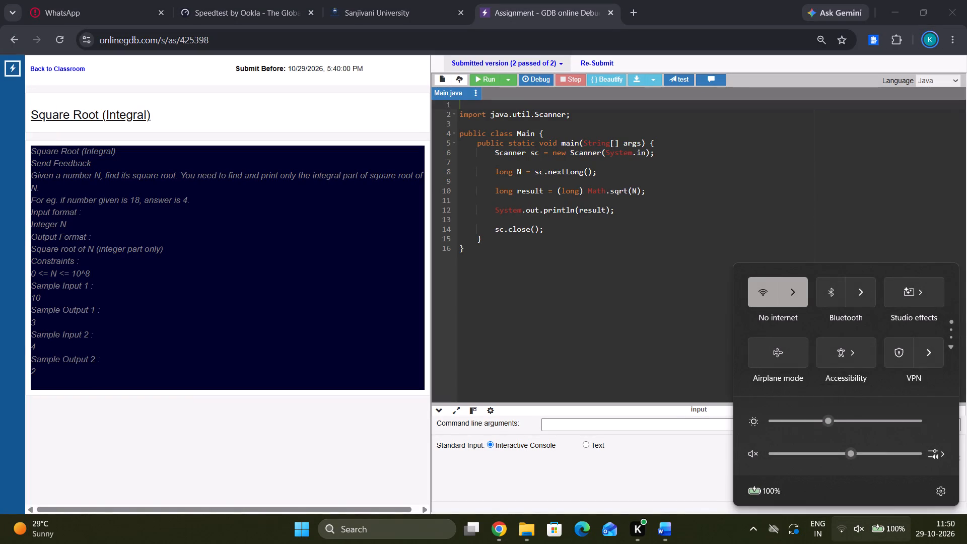
click(707, 342)
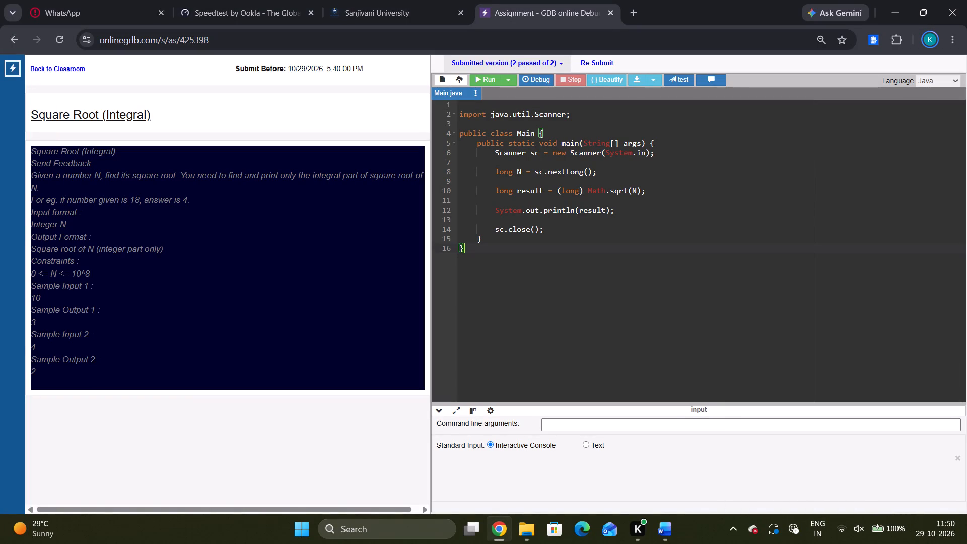
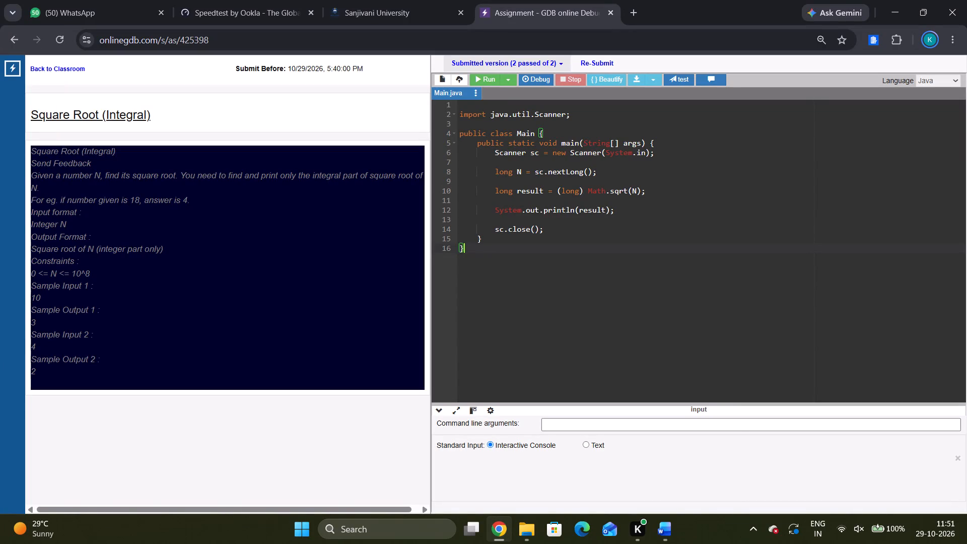
Run the Square Root (Integral) program with input 10 and capture a screenshot of the code editor with its console output.
click(479, 78)
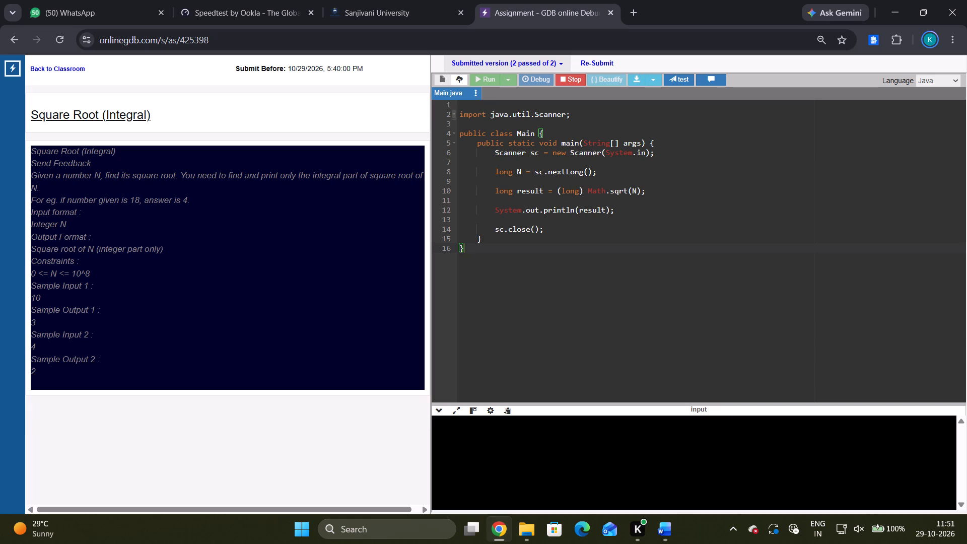
text(10)
key(Return)
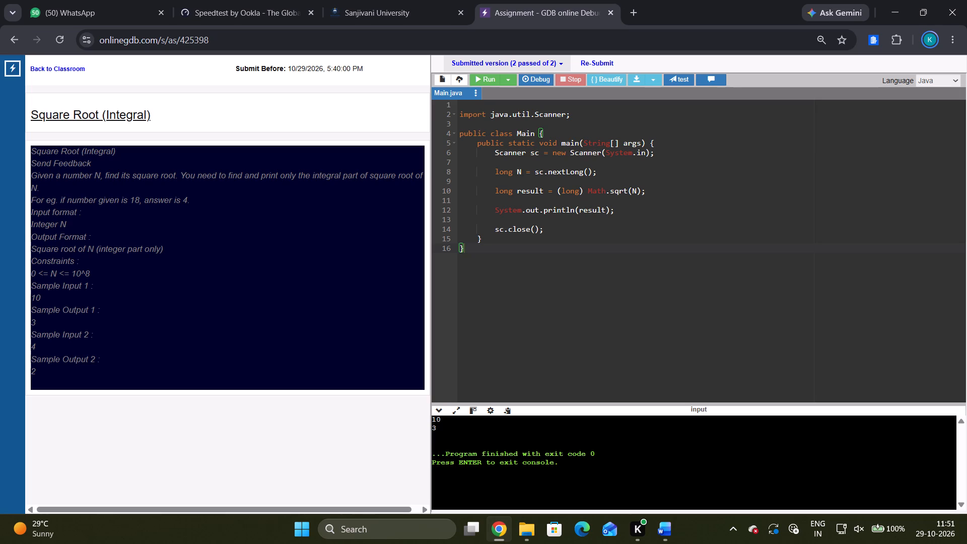
key(Print)
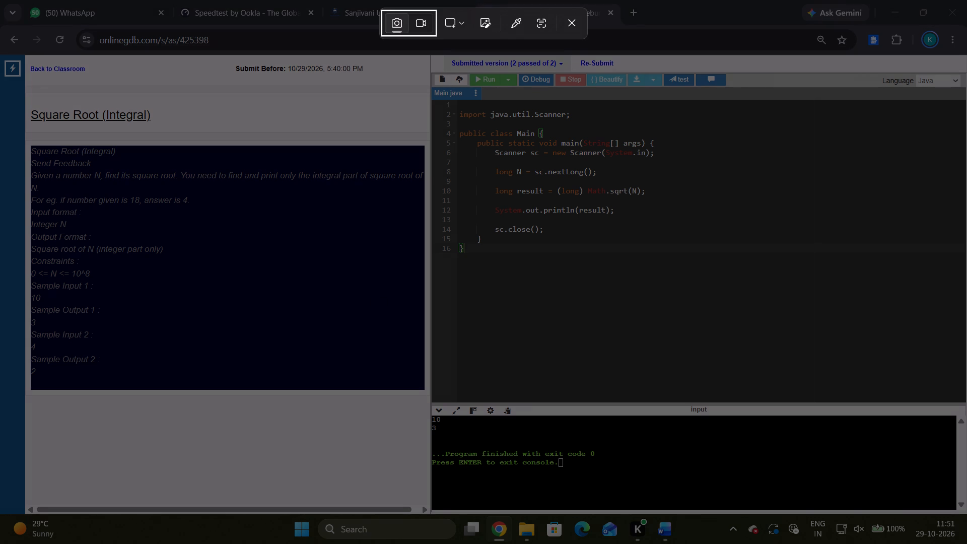
drag(431, 57, 954, 509)
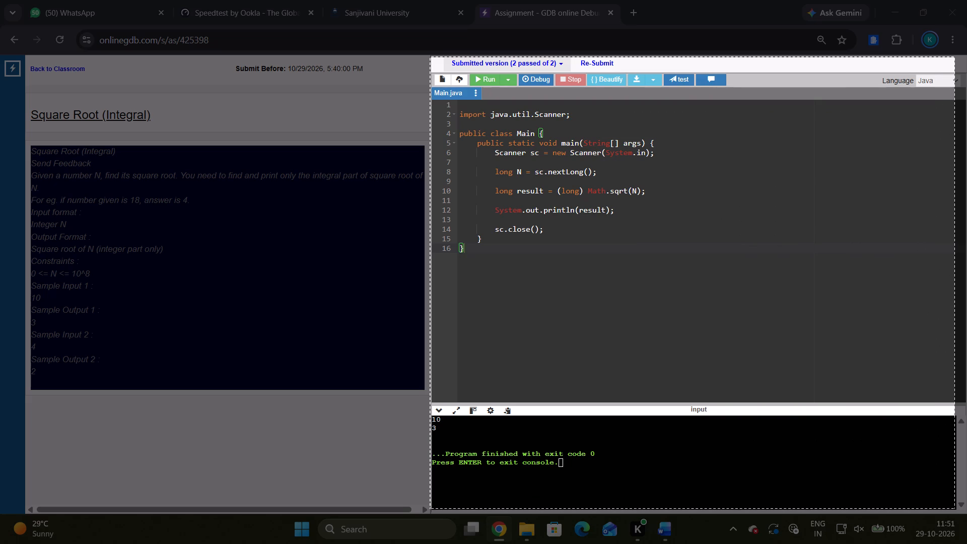
drag(954, 509, 955, 513)
Switch to the Word document and complete the Q5) heading with "Square Root (Intergal)", followed by a new line.
click(666, 533)
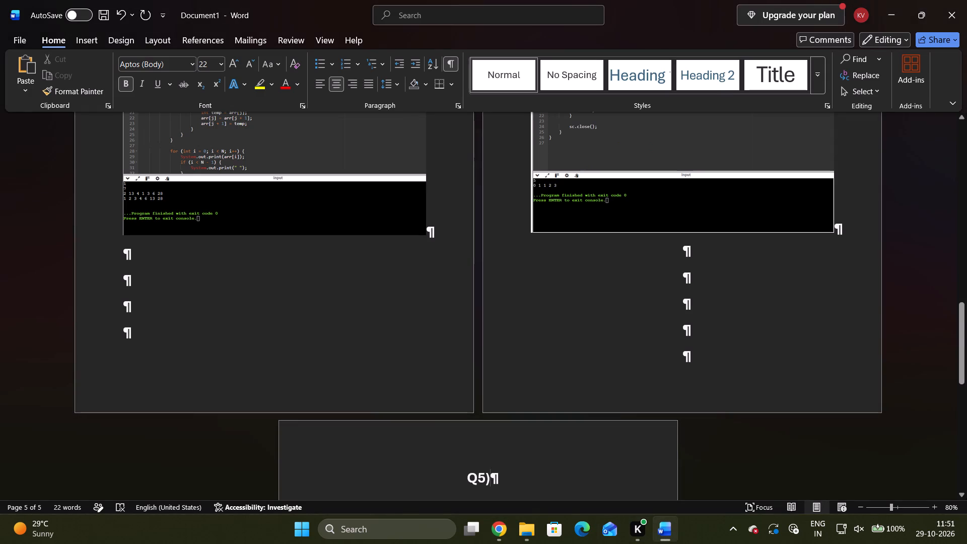
key(shift+s)
text(quare)
key(space)
text(Root)
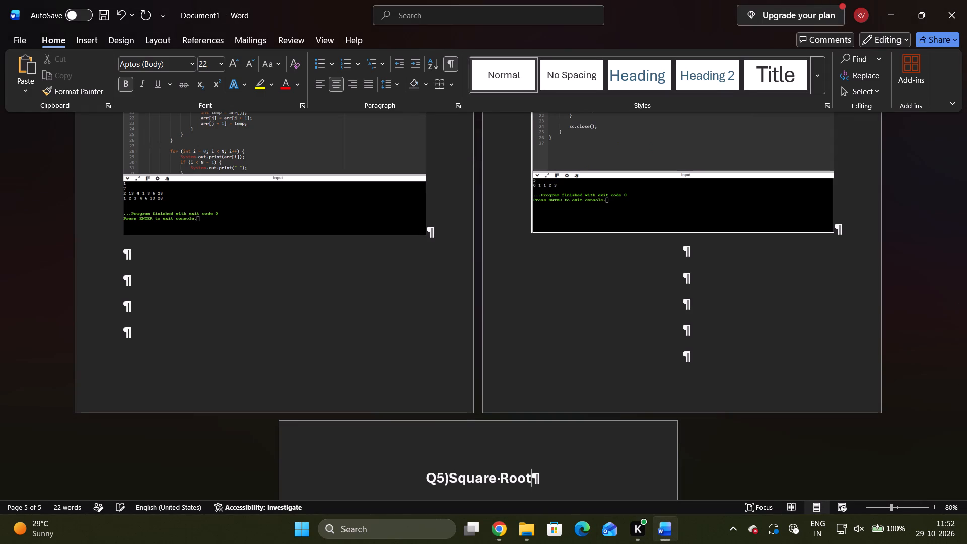
key(space)
key(shift+parenleft)
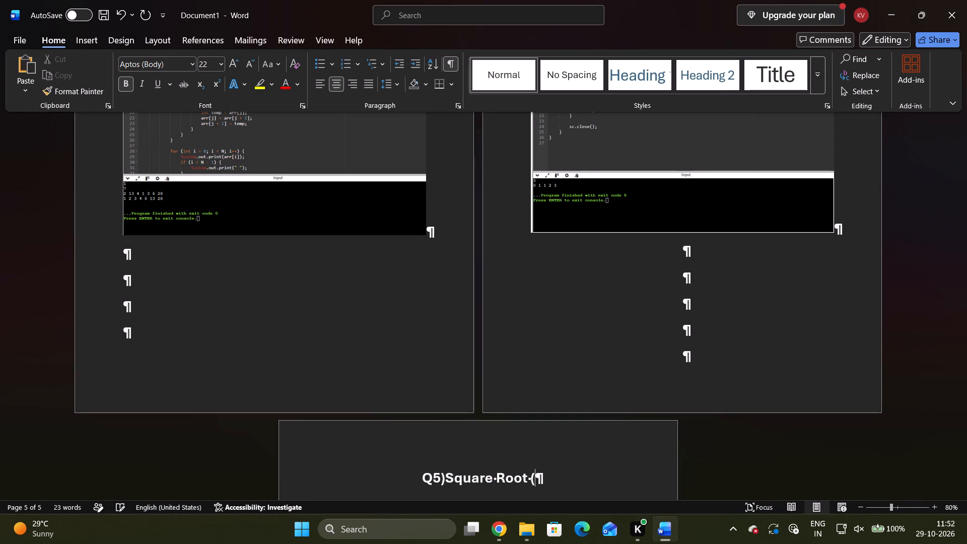
key(shift+parenright)
key(Left)
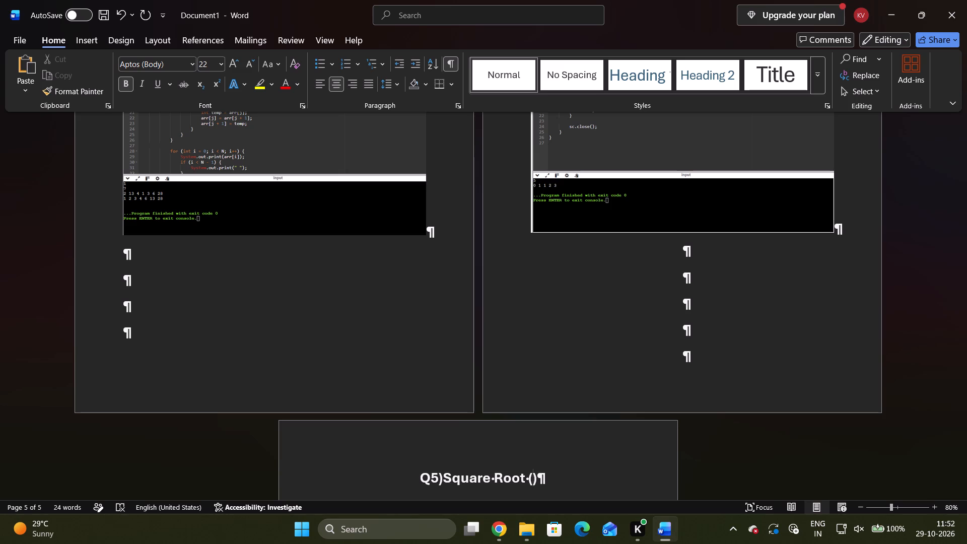
text(Inter)
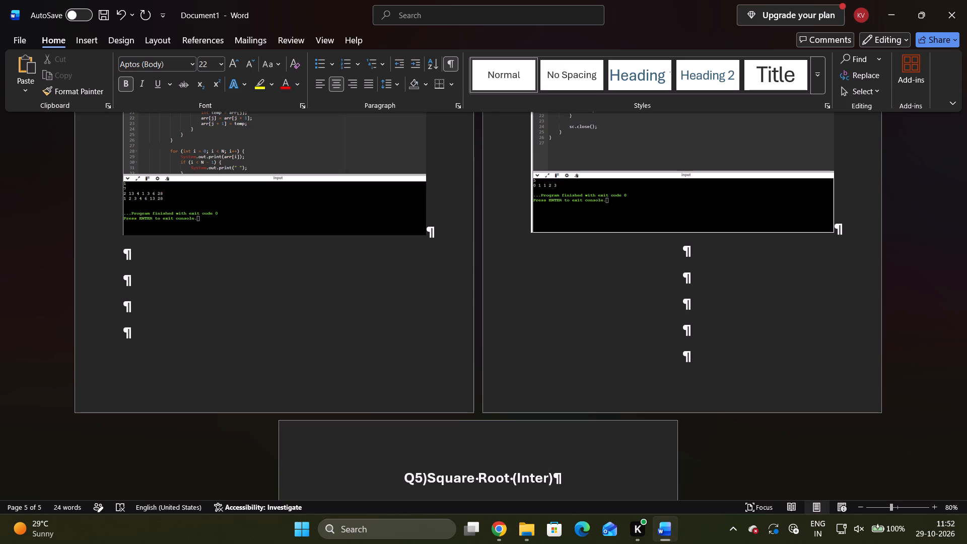
text(gal)
key(Right)
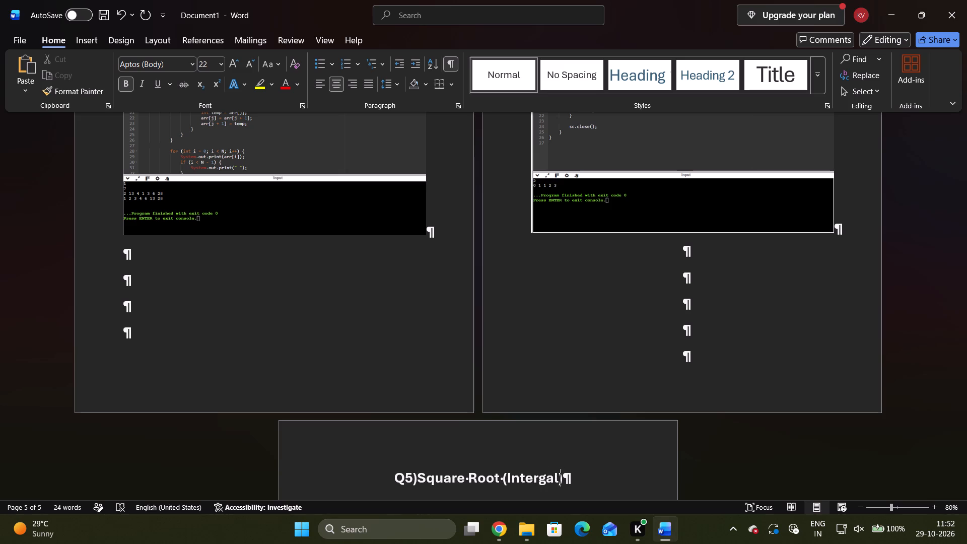
key(Return)
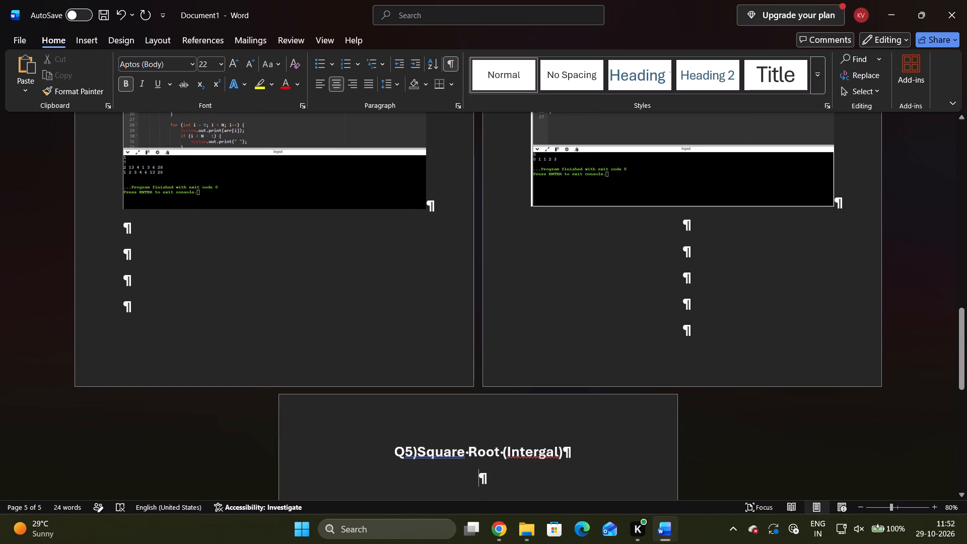
Paste the captured code and output screenshot below the Q5 heading, leaving one blank line between them.
scroll(578, 329, up, 5)
scroll(578, 329, down, 2)
scroll(491, 452, down, 1)
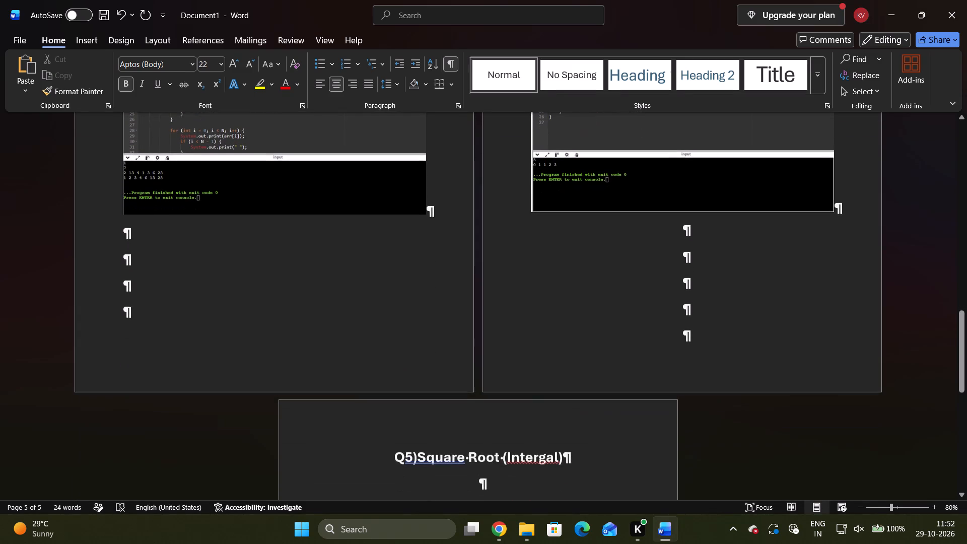
scroll(491, 452, down, 1)
click(483, 432)
click(389, 434)
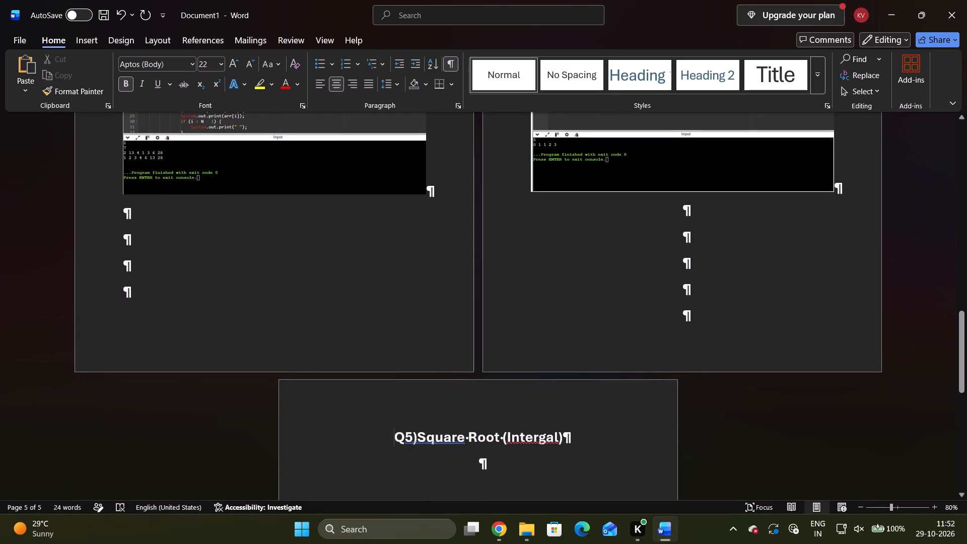
drag(554, 438, 506, 462)
click(506, 465)
key(Return)
key(ctrl+v)
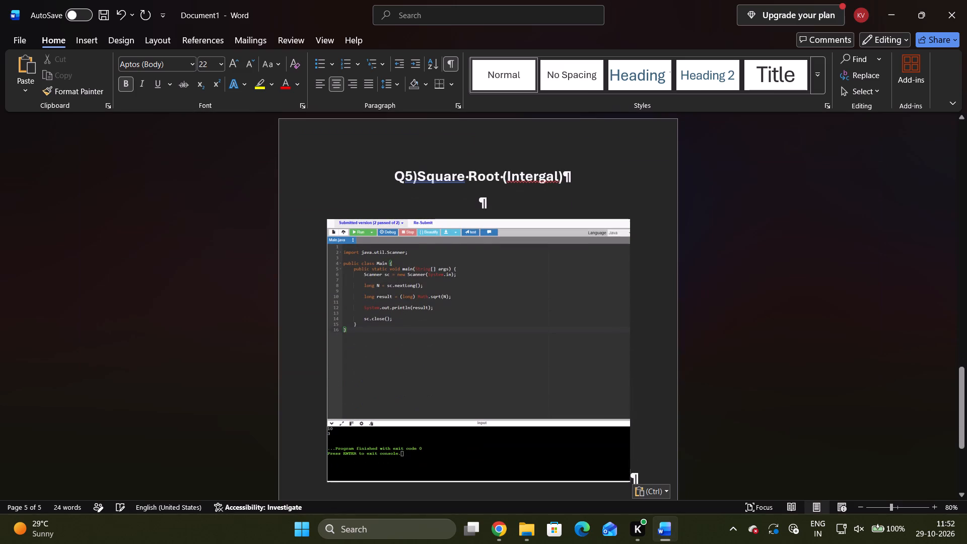
Add blank lines below the Q5 screenshot up to the top of a new page and start its heading with "Q6)".
scroll(506, 465, down, 3)
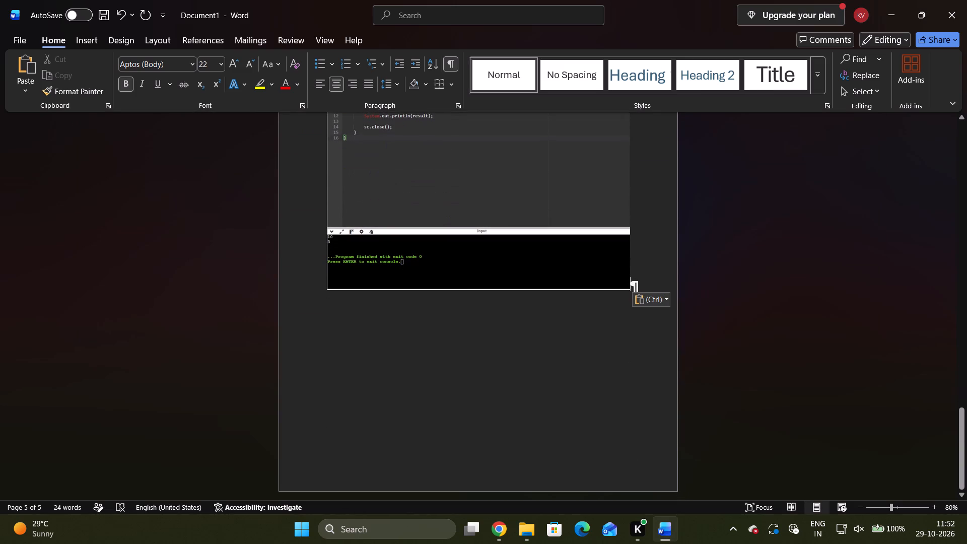
key(Return)
key(Return)
key(Return)
key(Return)
key(Return)
key(Return)
key(Return)
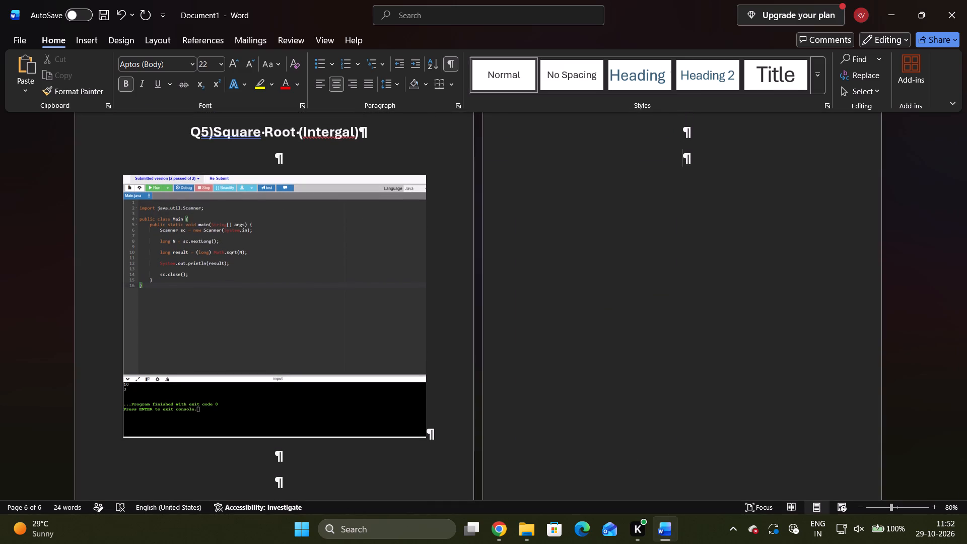
scroll(569, 380, up, 2)
key(BackSpace)
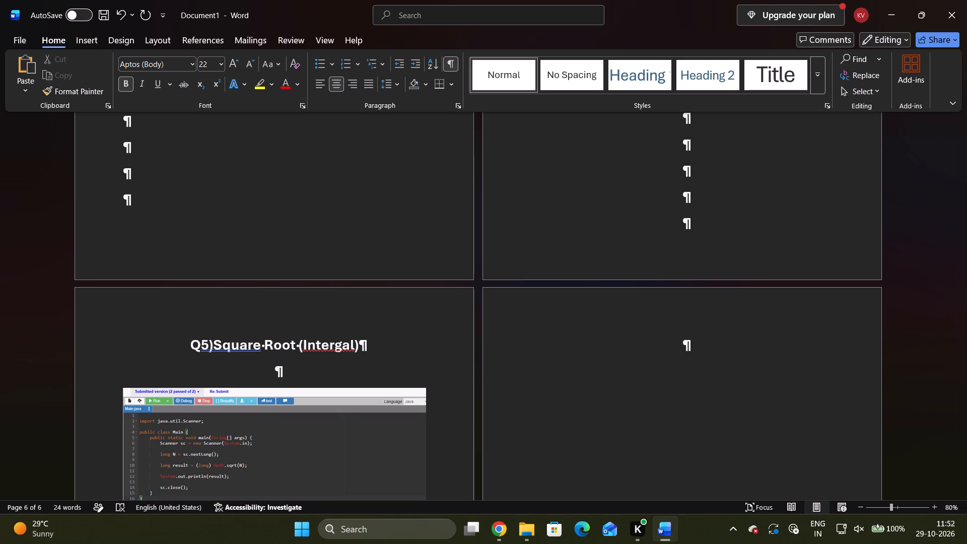
key(shift+q)
key(6)
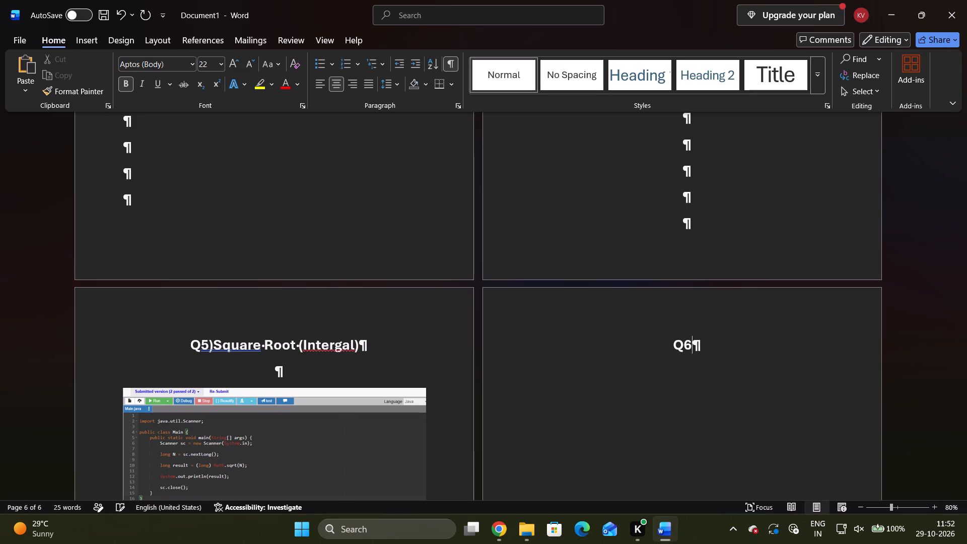
key(shift+parenright)
Switch to Chrome, go back to the Java_PBL_Batch-1 classroom in OnlineGDB and open the "binary to decimal" assignment.
key(alt+Tab)
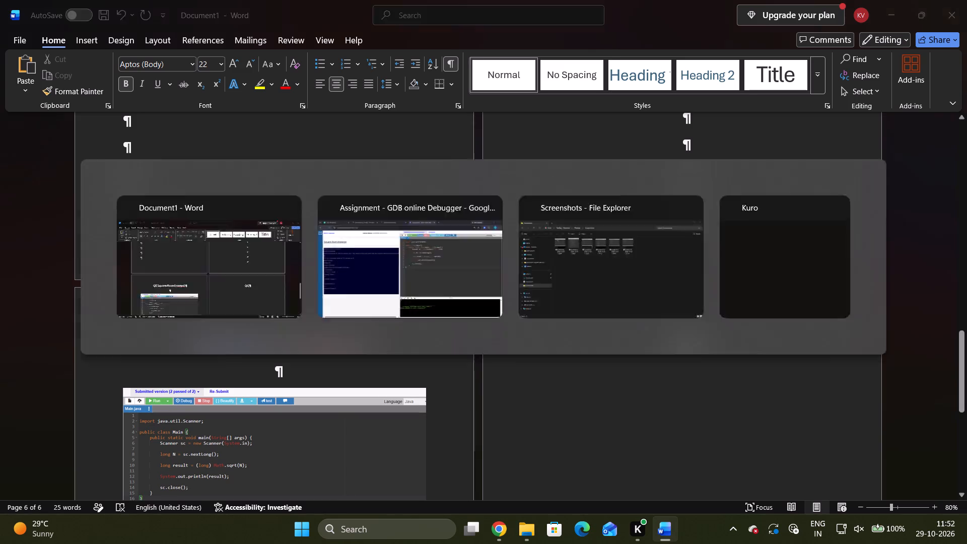
click(365, 10)
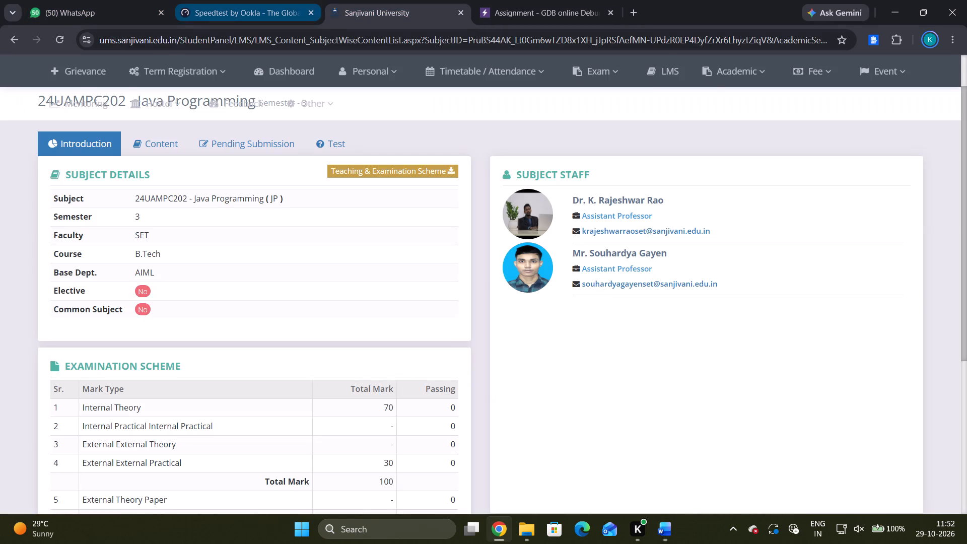
click(246, 0)
click(349, 2)
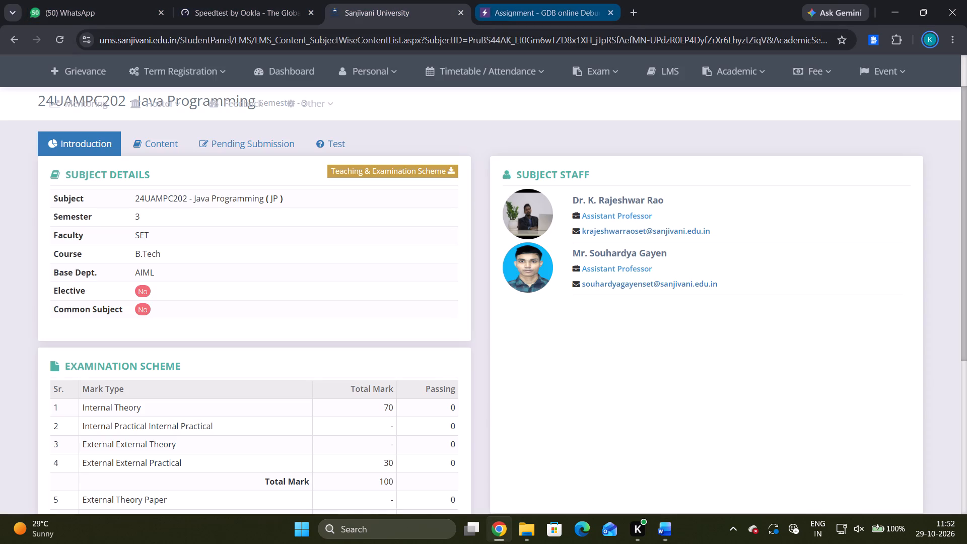
click(512, 0)
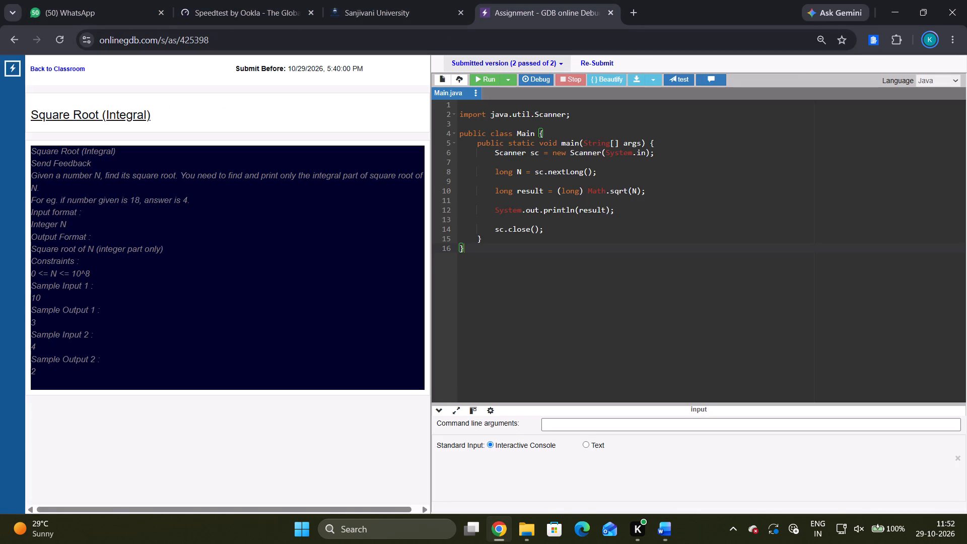
click(84, 70)
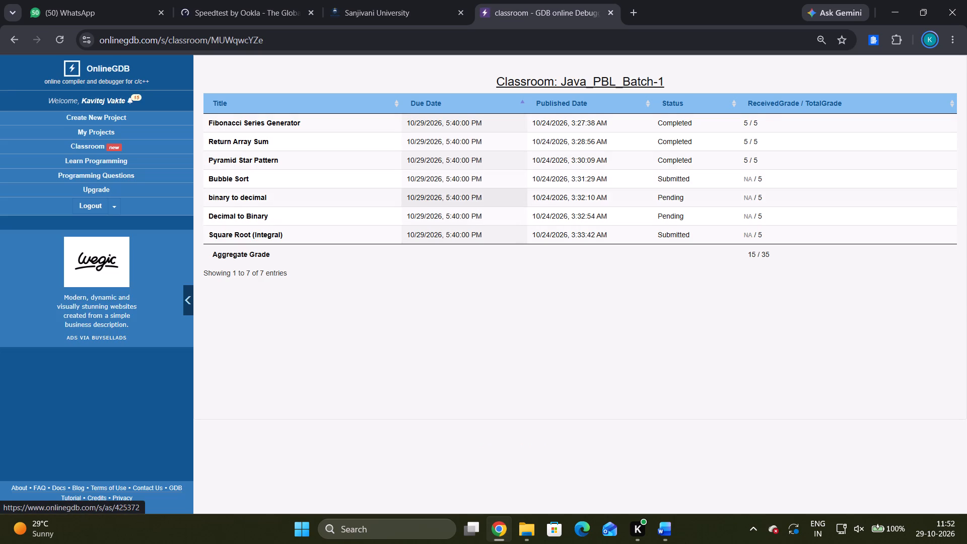
click(256, 197)
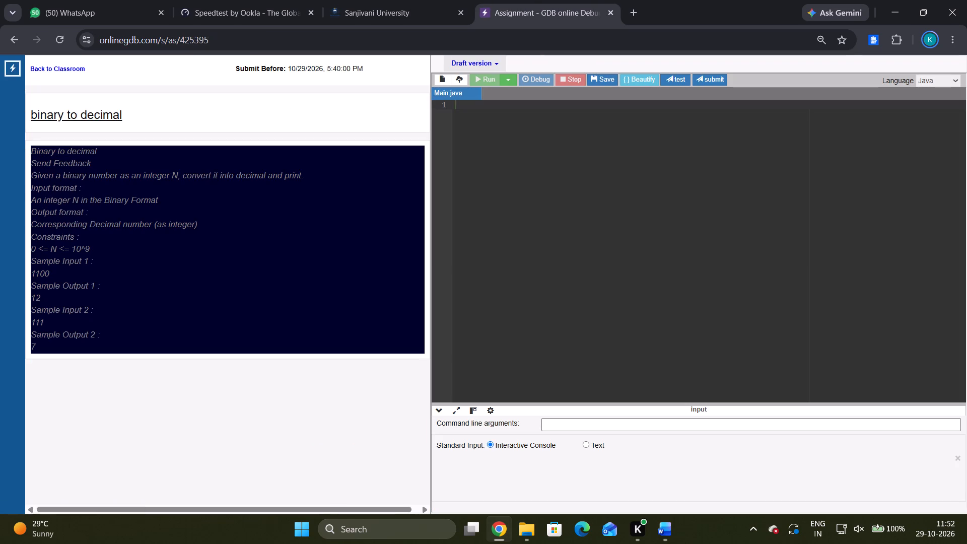
key(Print)
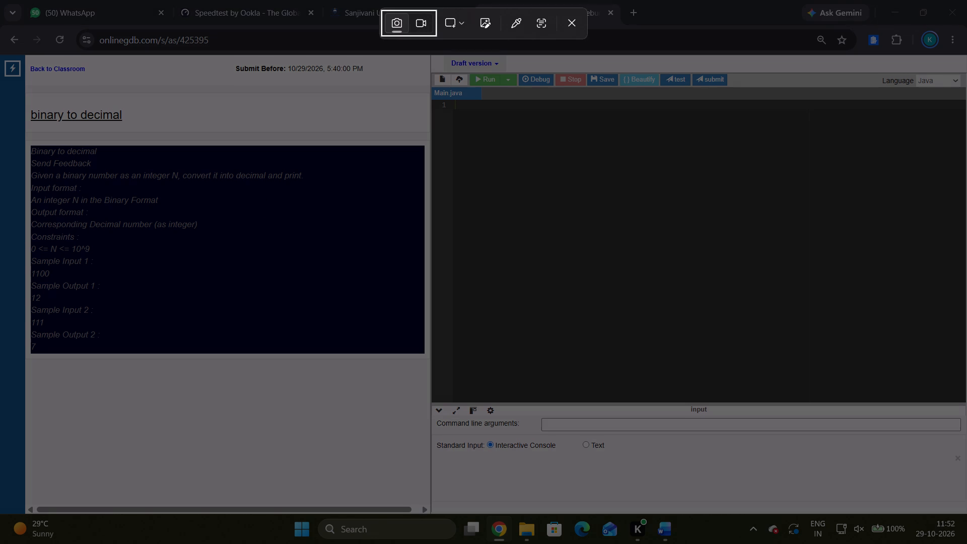
drag(29, 146, 218, 274)
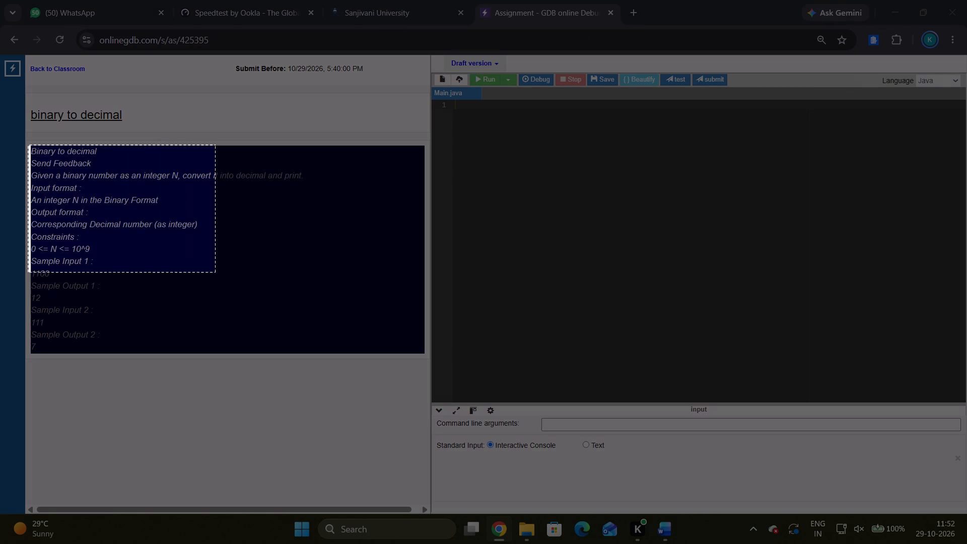
drag(218, 274, 424, 355)
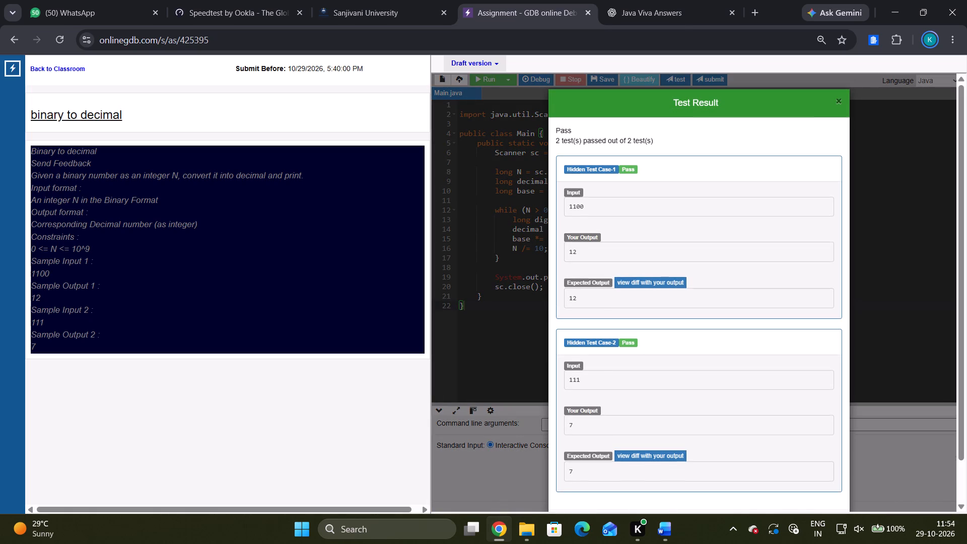
click(841, 100)
click(710, 79)
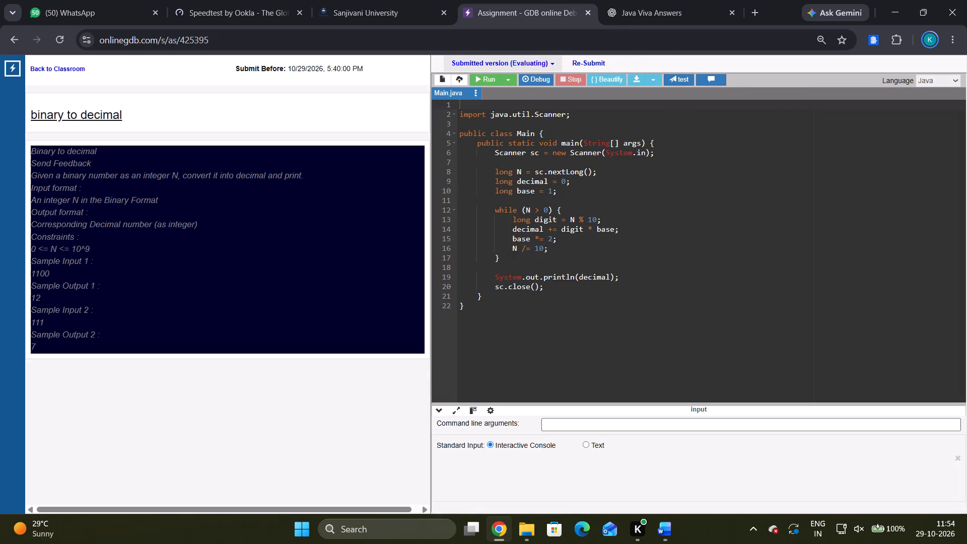
scroll(660, 164, up, 1)
Go back to the classroom, open Pyramid Star Pattern and test its submitted code, returning to the classroom list at the end.
click(39, 67)
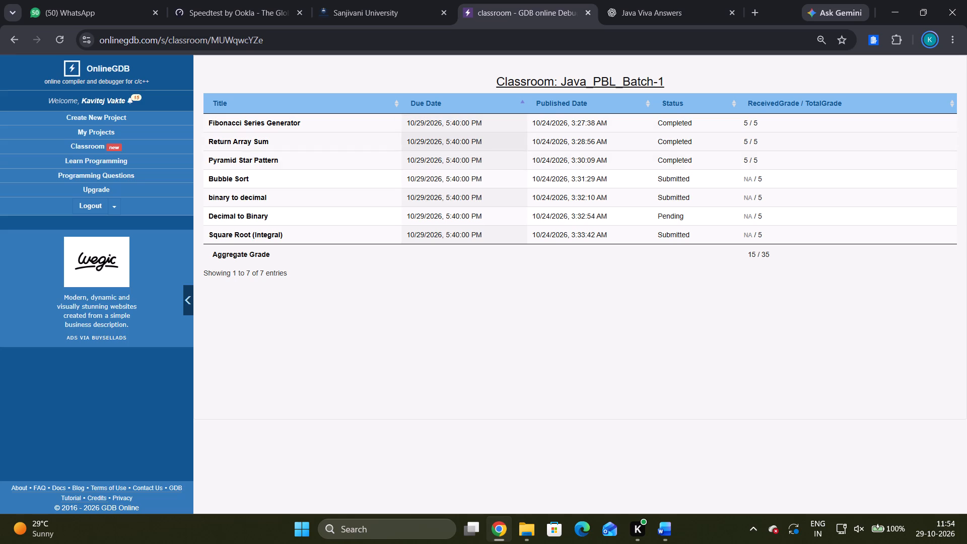
click(258, 160)
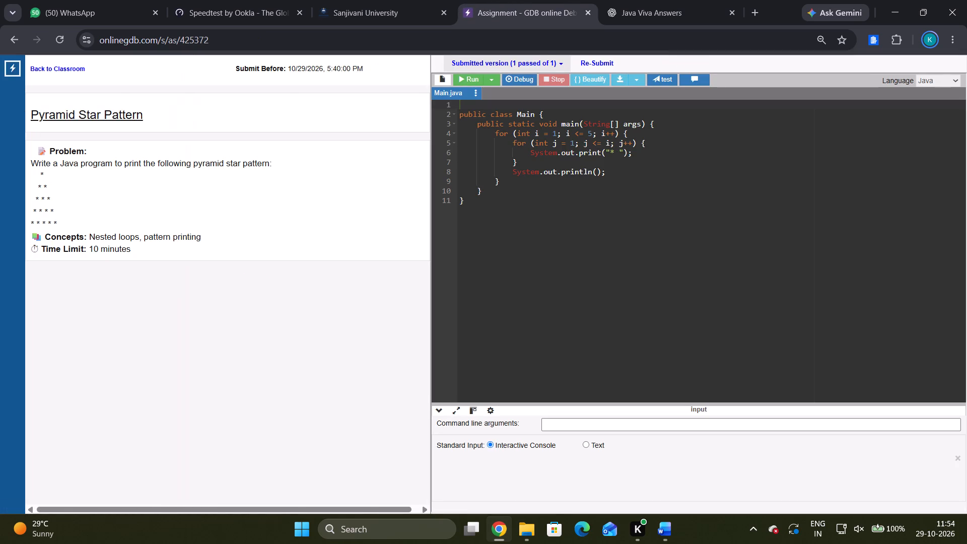
click(670, 78)
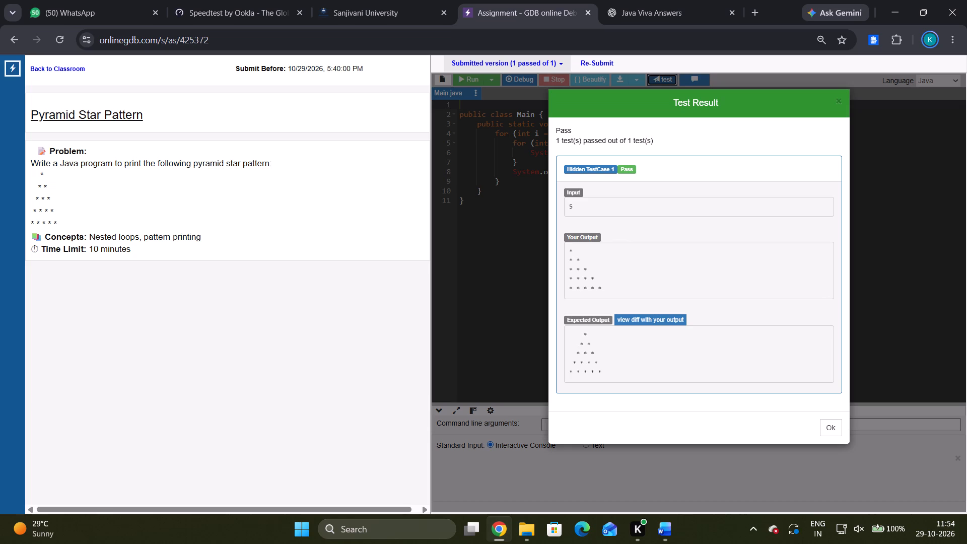
click(47, 65)
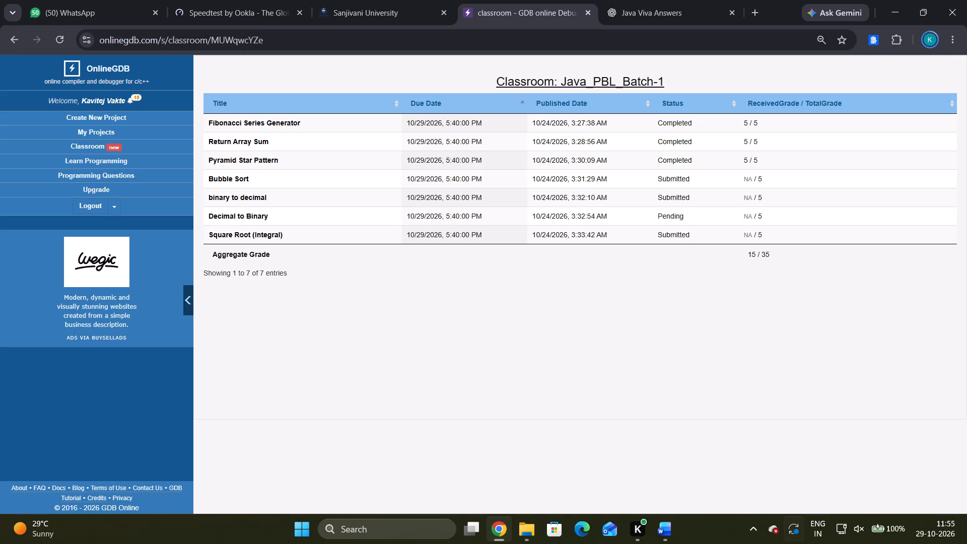
Switch to Word and look over the document from the first page down to the "Q6)" heading.
click(668, 532)
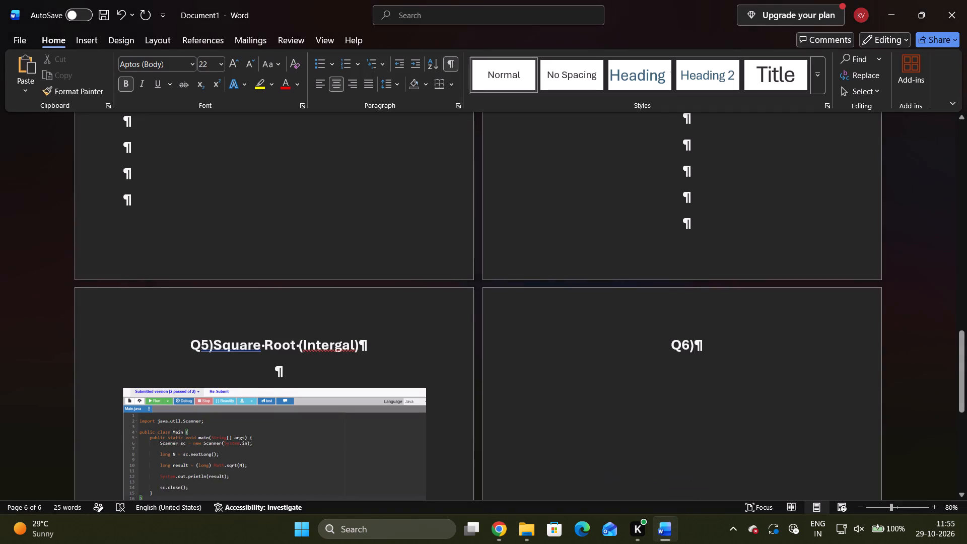
scroll(397, 360, up, 10)
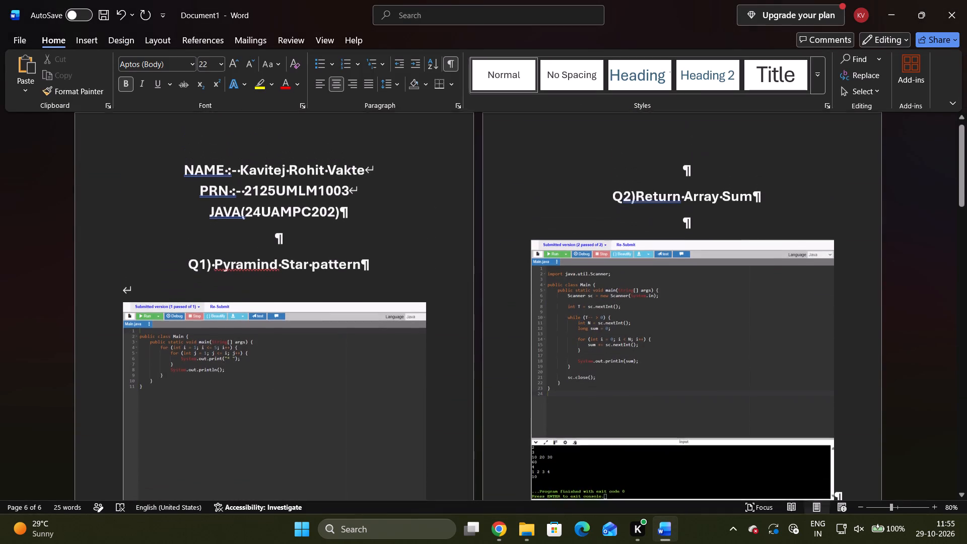
scroll(397, 360, up, 2)
scroll(397, 360, down, 6)
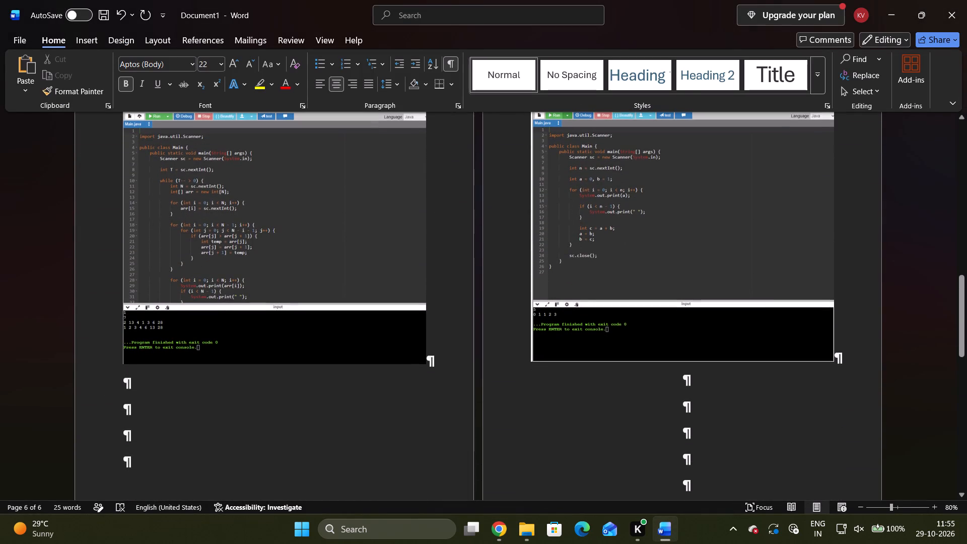
scroll(397, 360, down, 3)
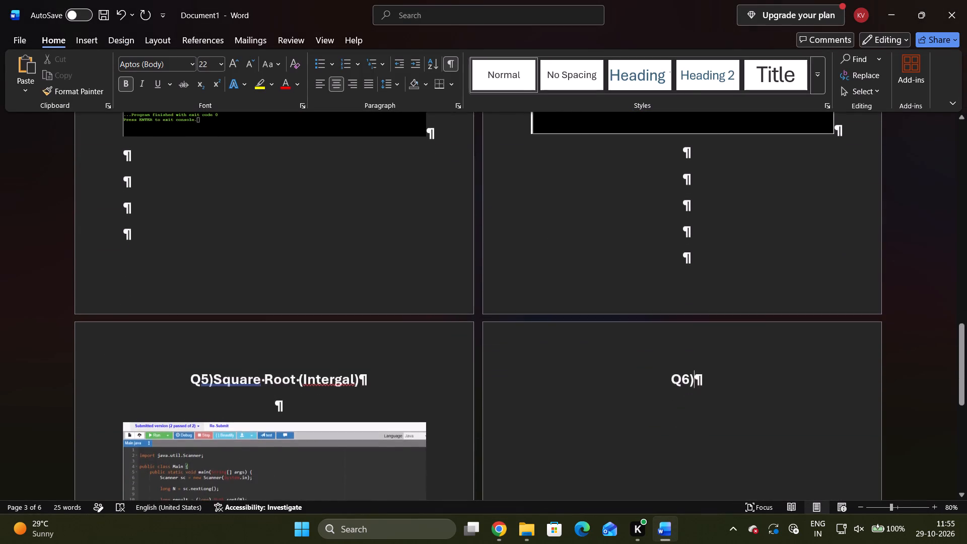
scroll(397, 360, down, 1)
scroll(684, 309, up, 2)
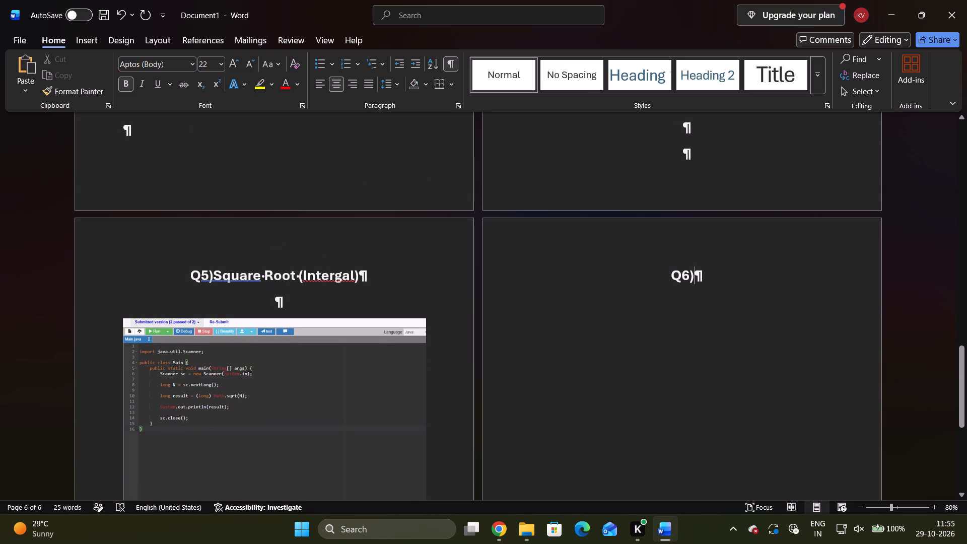
Switch back to Chrome and open the "binary to decimal" assignment from the Java_PBL_Batch-1 classroom.
key(alt+Tab)
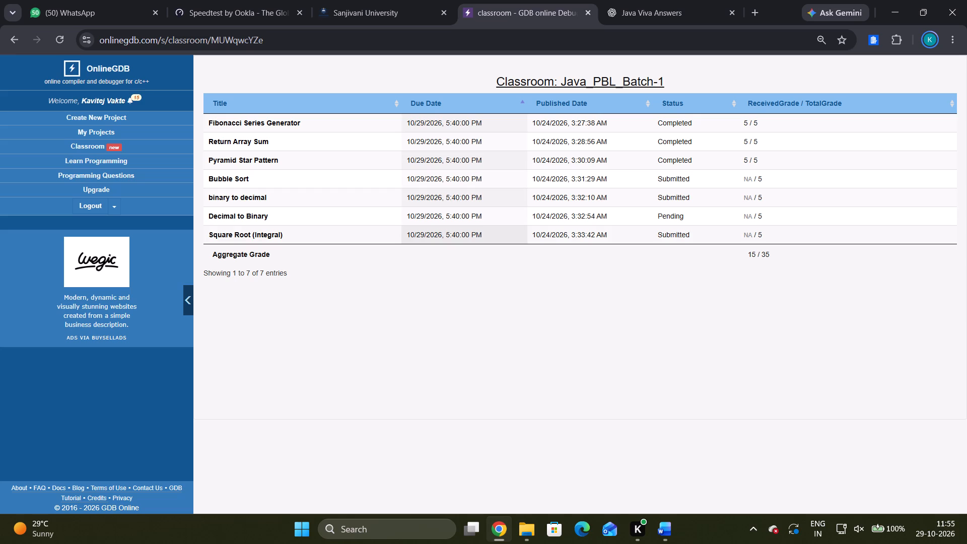
drag(405, 212, 362, 207)
drag(362, 207, 254, 196)
click(237, 196)
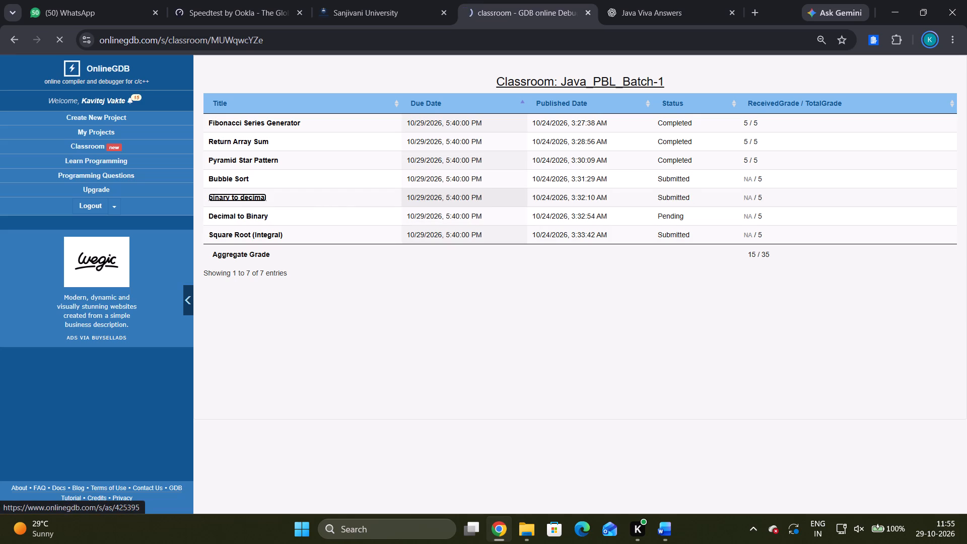
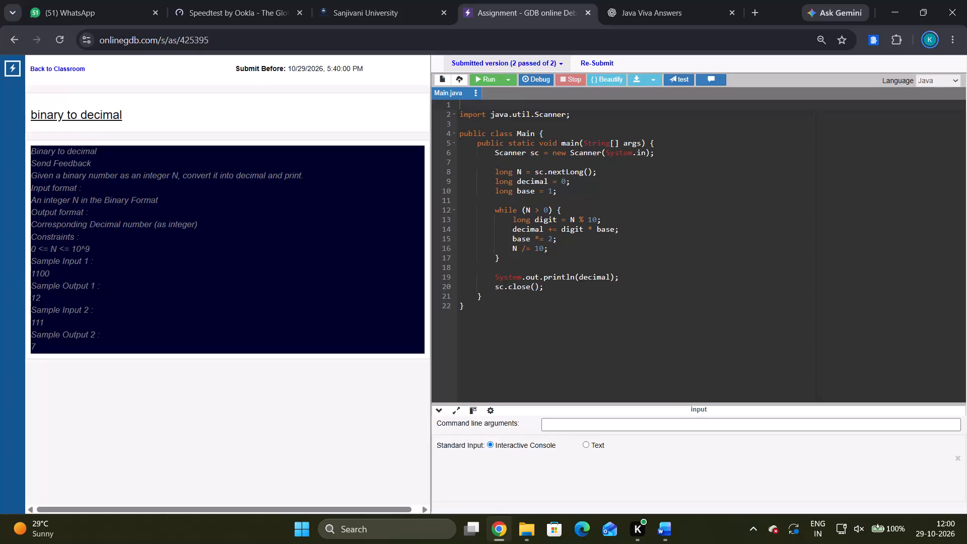
Run the submitted binary to decimal program with the input 1100.
click(486, 82)
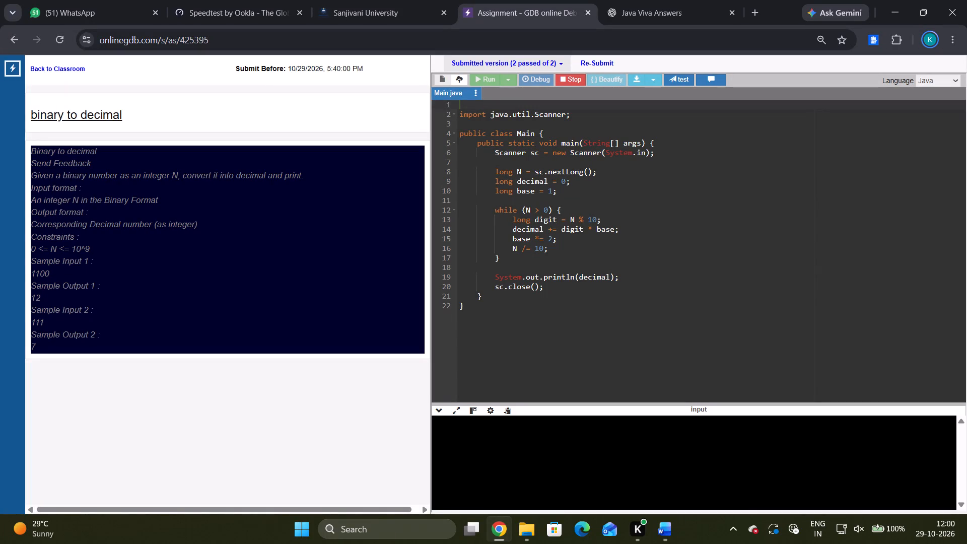
text(11)
text(00)
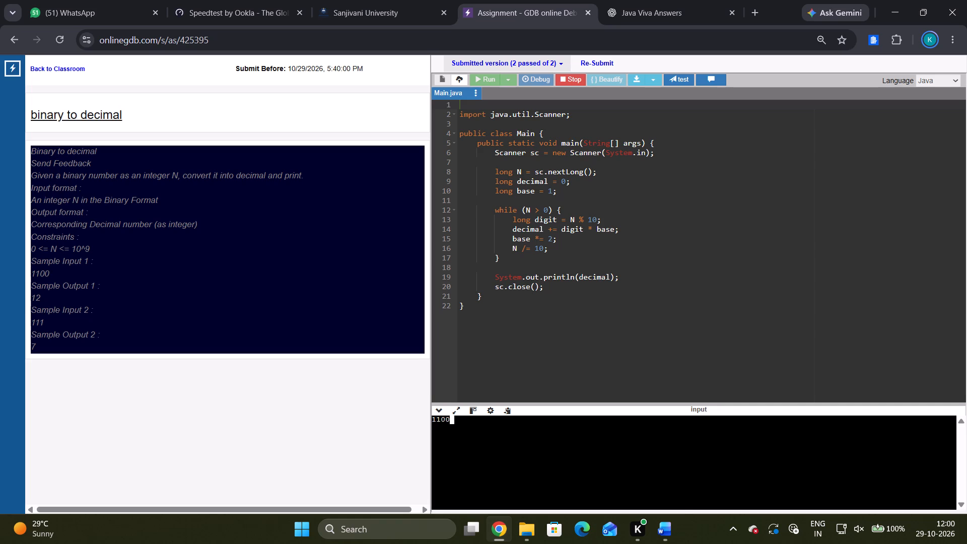
key(Return)
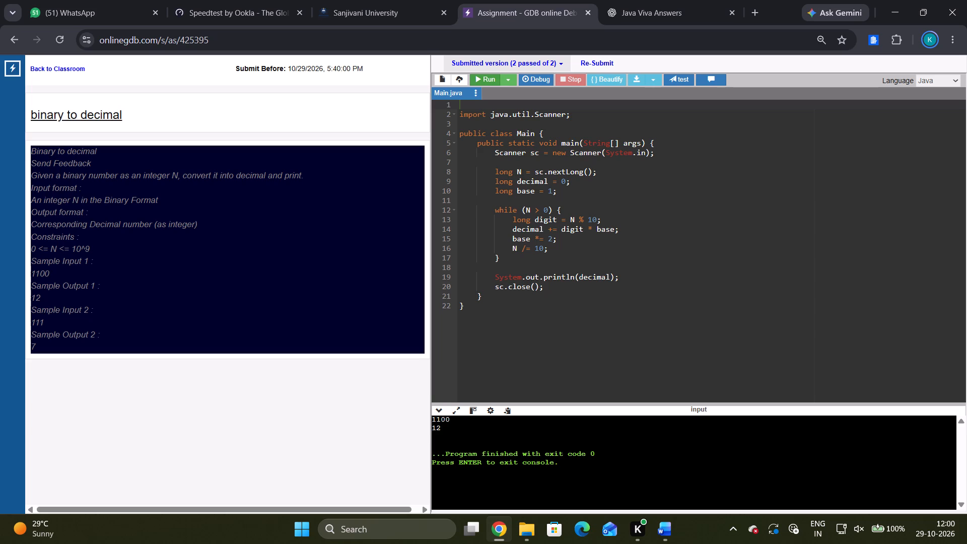
Test the binary to decimal code against the assignment's test cases and review the results of both hidden cases.
click(678, 80)
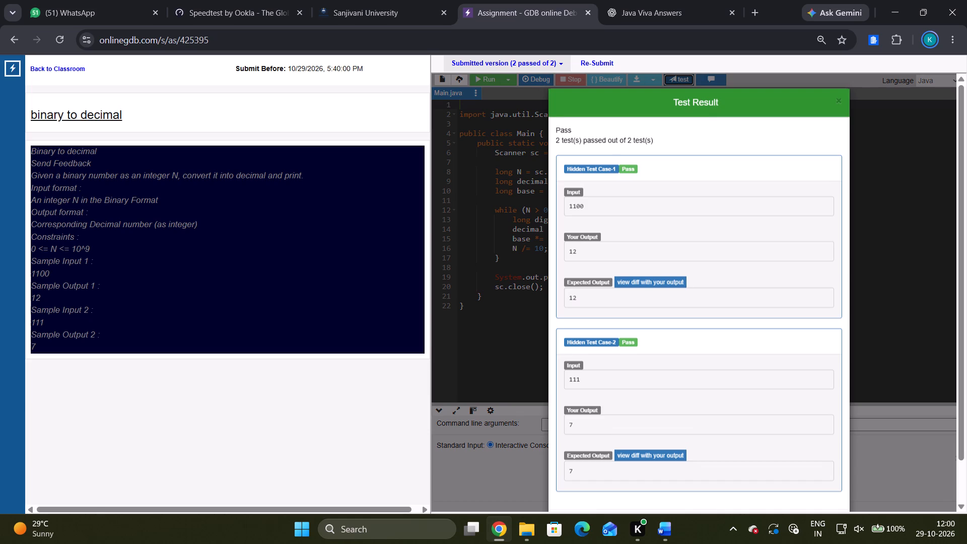
scroll(704, 373, right, 1)
scroll(704, 373, down, 1)
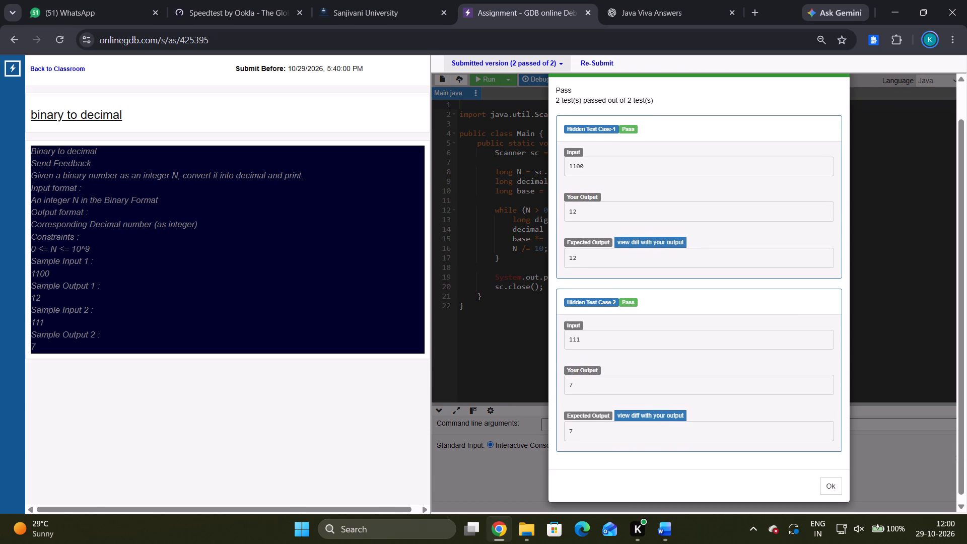
scroll(704, 373, down, 1)
click(704, 373)
scroll(702, 334, down, 1)
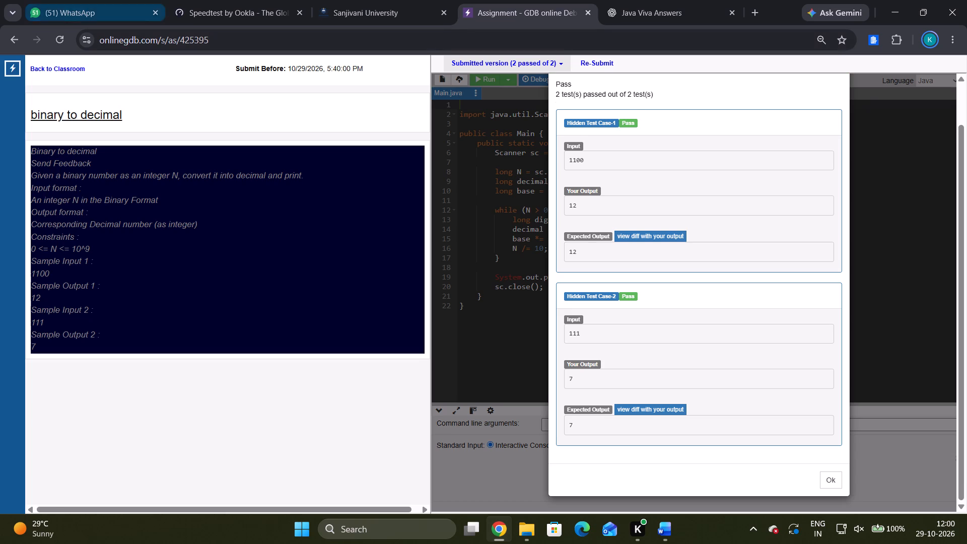
Switch to Word, open the options of the "Q3)Bubble Sort" screenshot and look over the pages down to the "Q6)" heading.
click(660, 535)
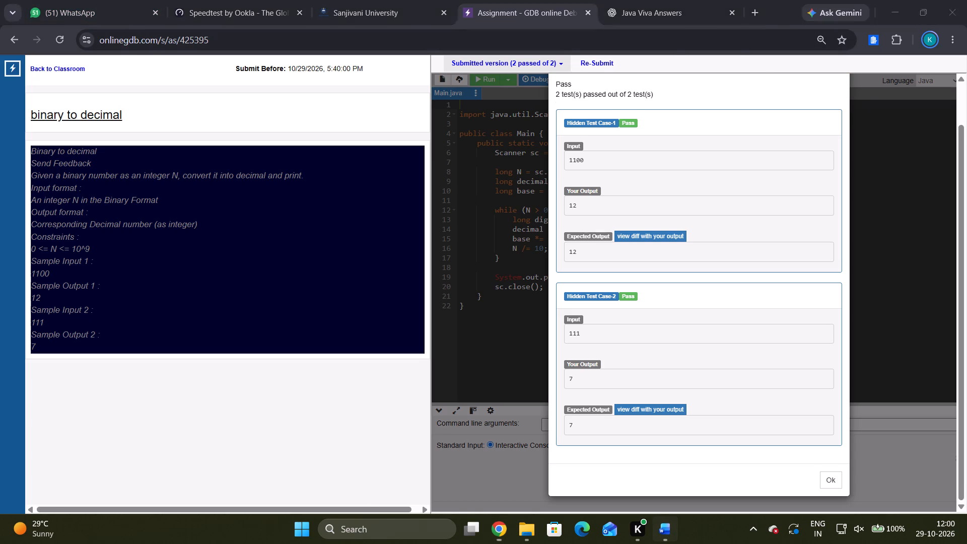
scroll(353, 414, up, 5)
click(304, 370)
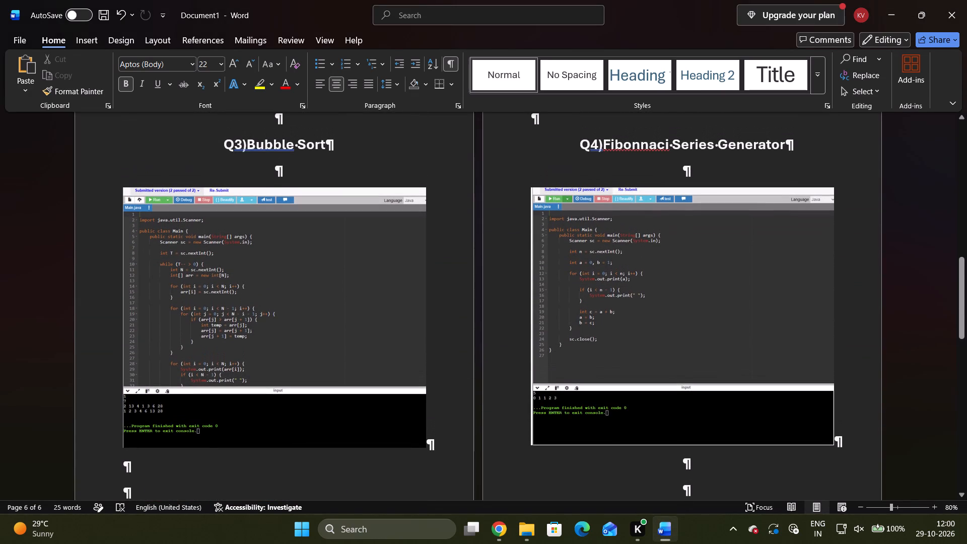
right_click(304, 370)
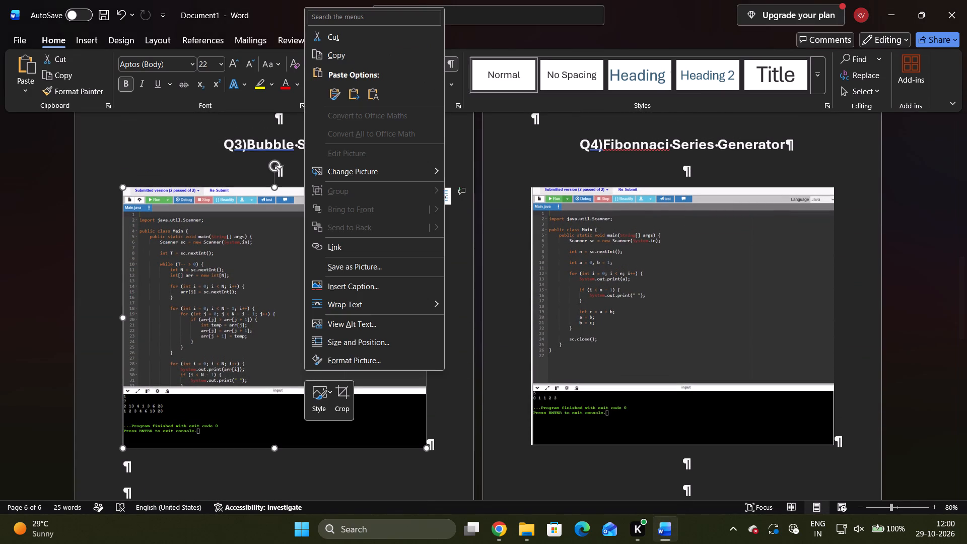
scroll(259, 333, down, 4)
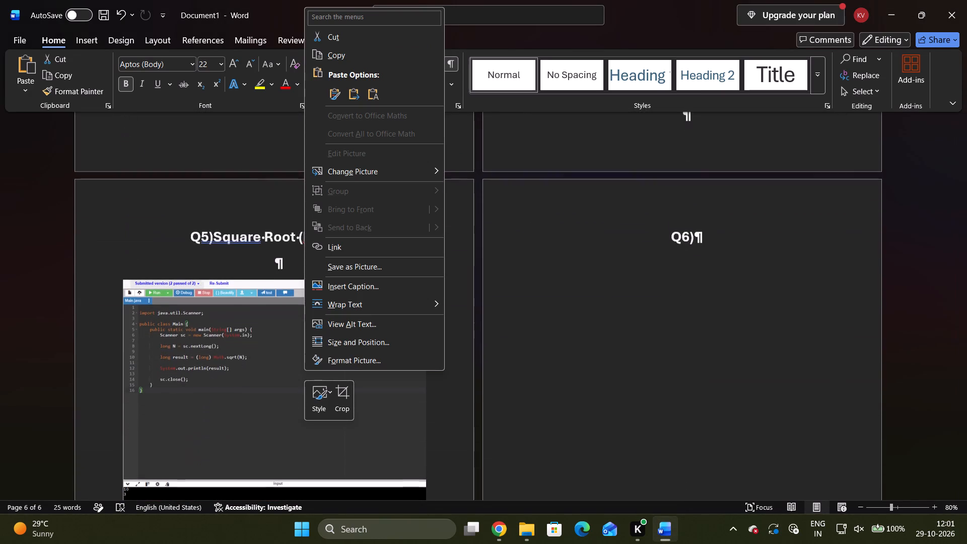
scroll(259, 333, down, 1)
scroll(259, 333, up, 2)
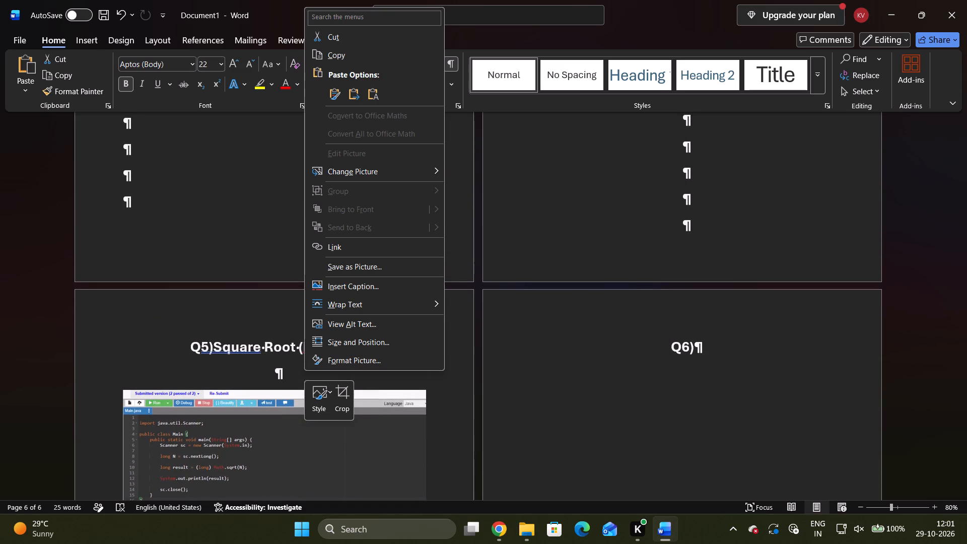
Close the open picture options and copy the code screenshot under the "Q2)Return Array Sum" heading.
click(226, 258)
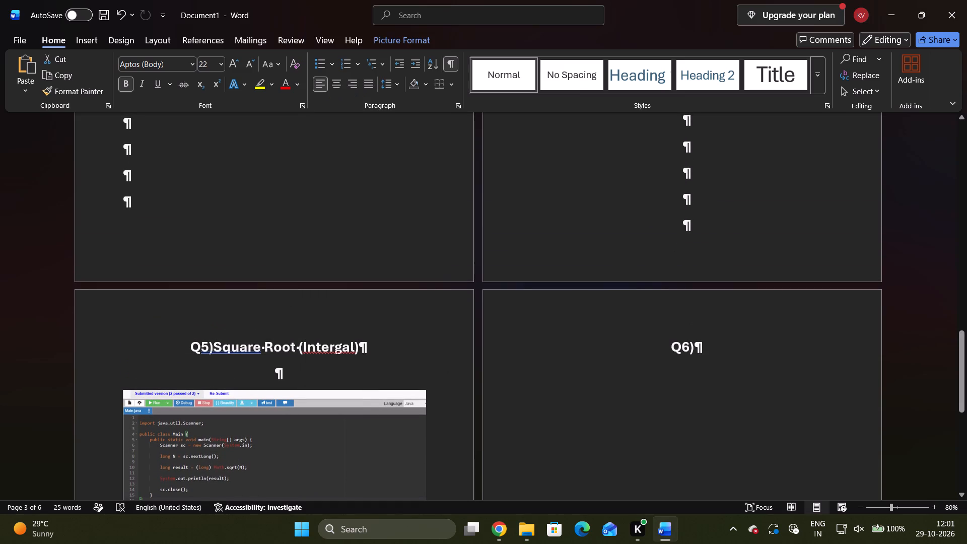
scroll(226, 258, up, 3)
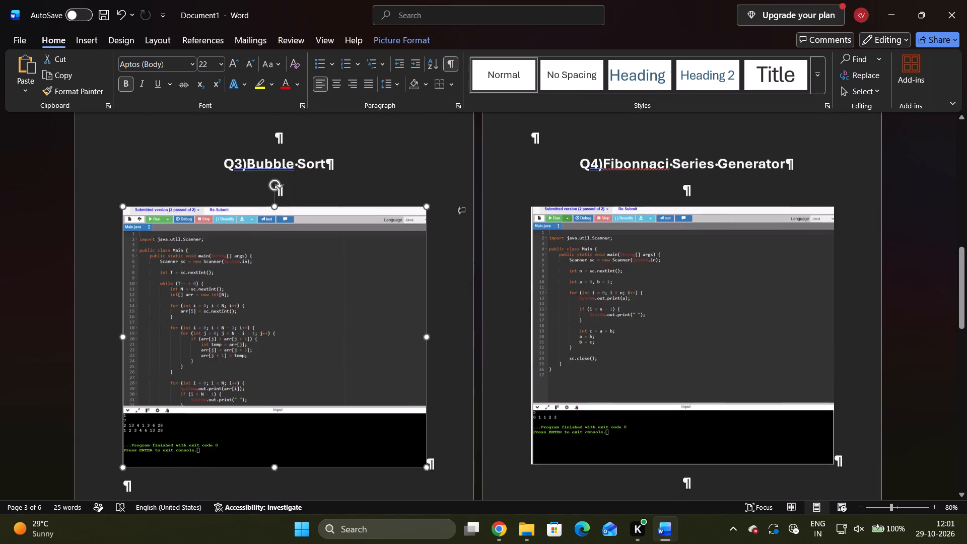
scroll(226, 258, up, 6)
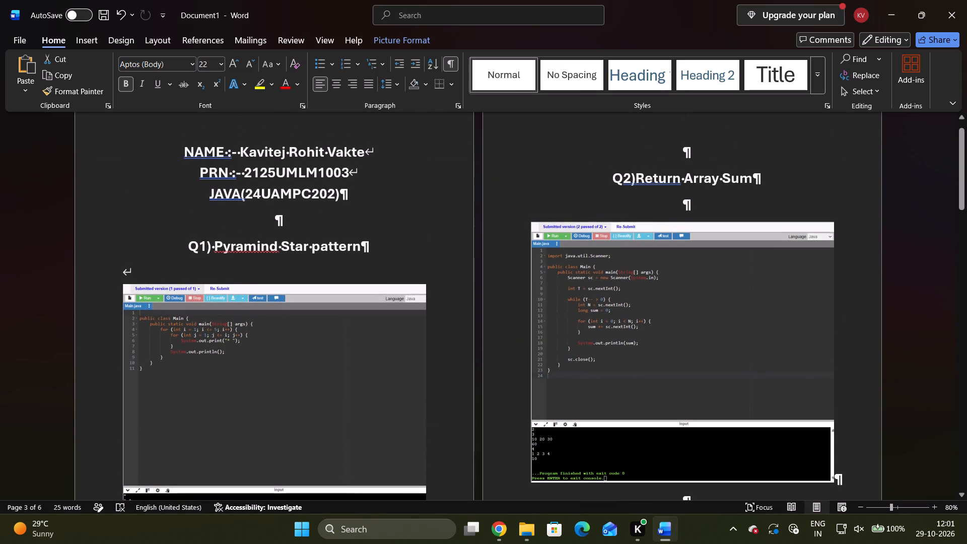
right_click(593, 319)
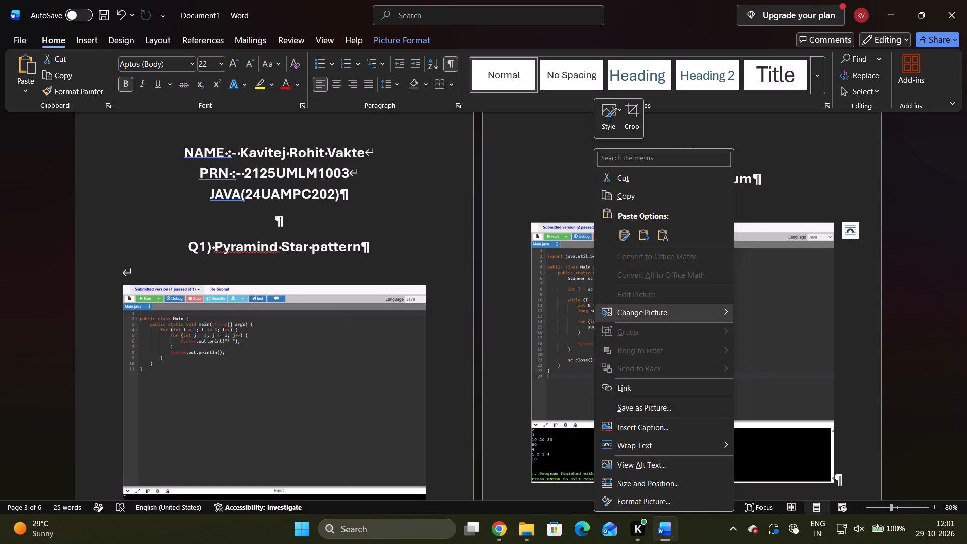
click(625, 199)
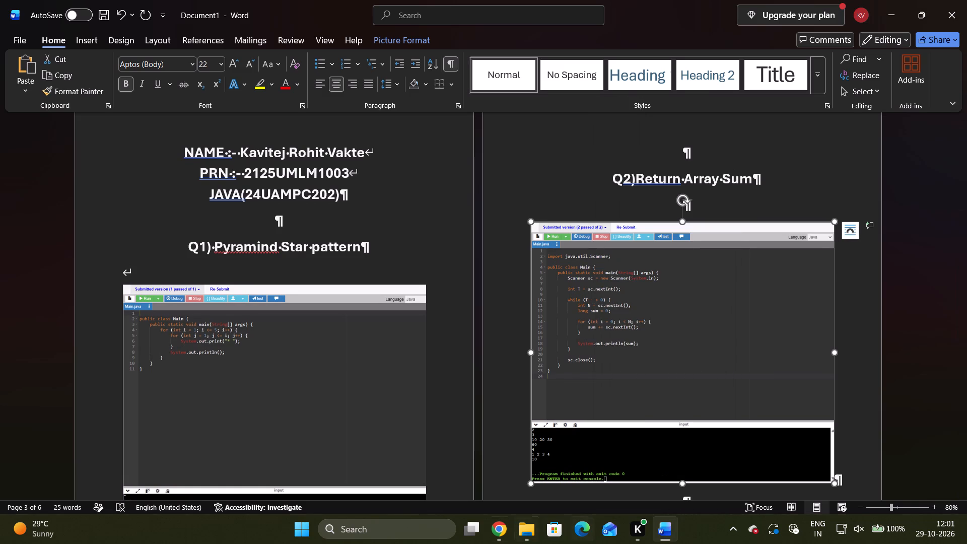
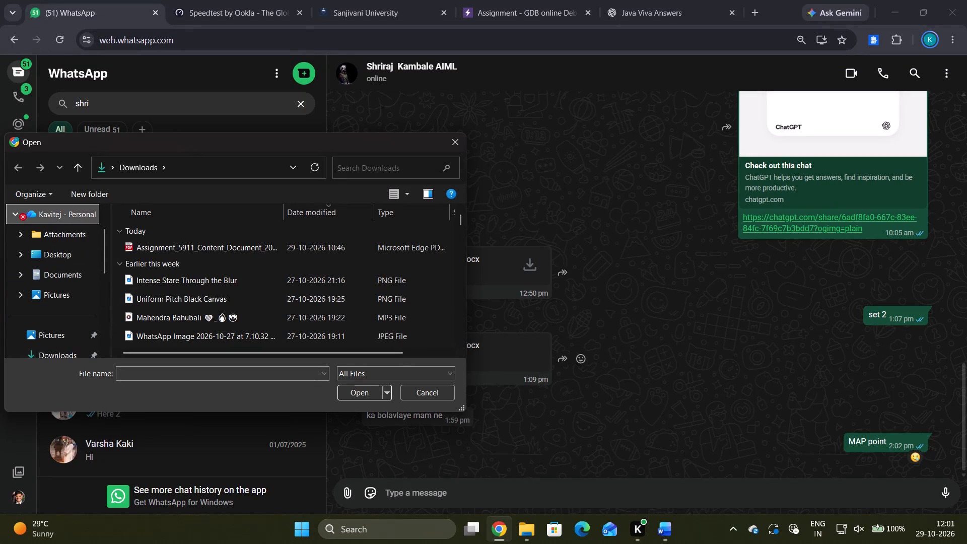
Browse to the Screenshots folder inside Pictures in the file chooser and look through the screenshots dated 2026-10-29.
click(55, 332)
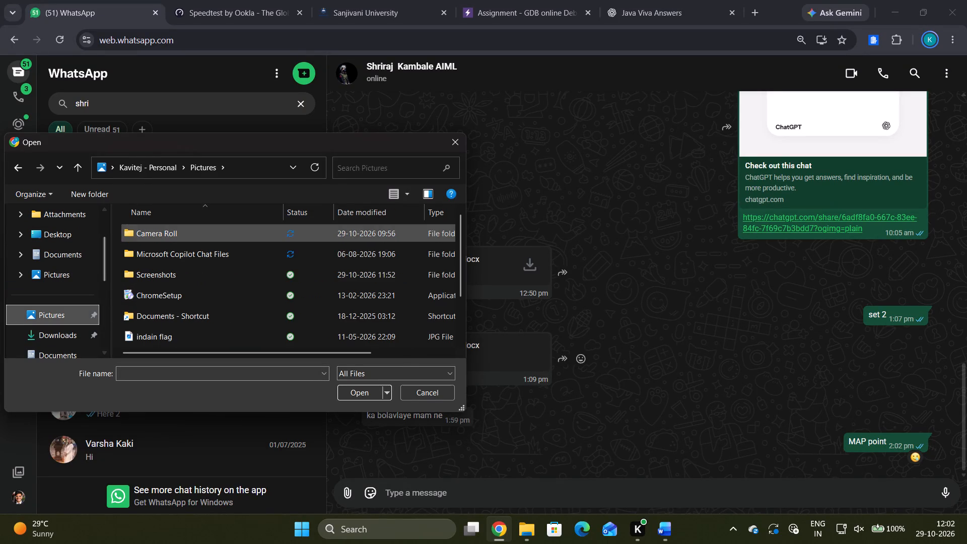
double_click(182, 267)
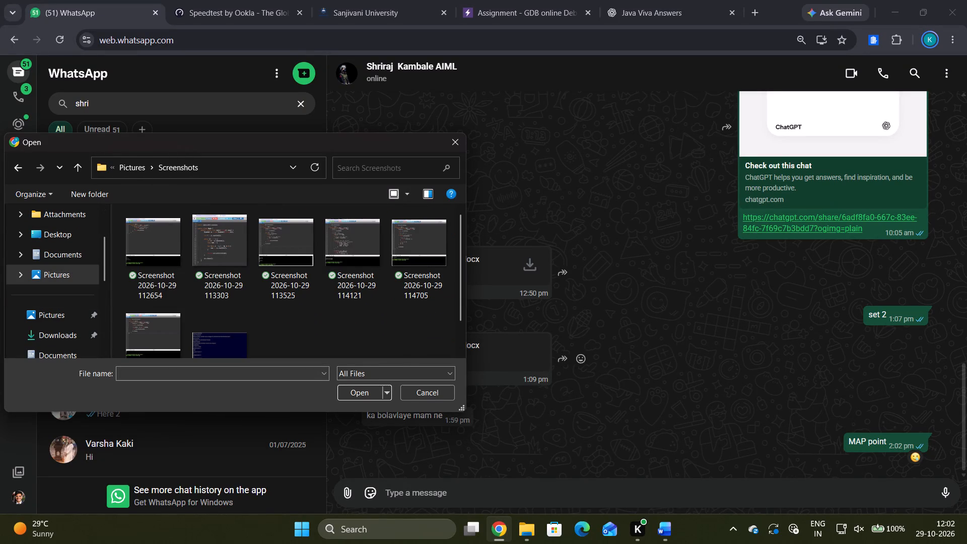
scroll(402, 319, down, 1)
scroll(267, 288, left, 1)
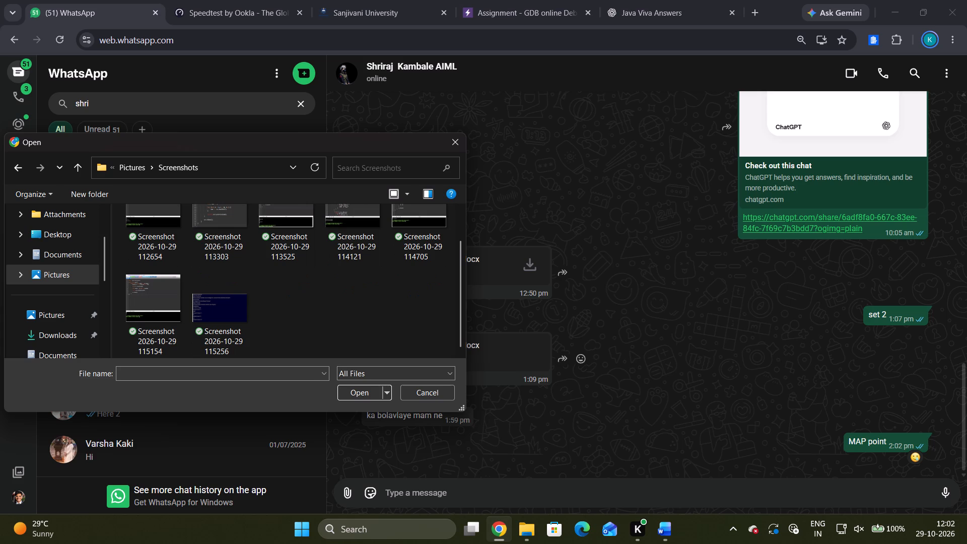
scroll(267, 288, left, 1)
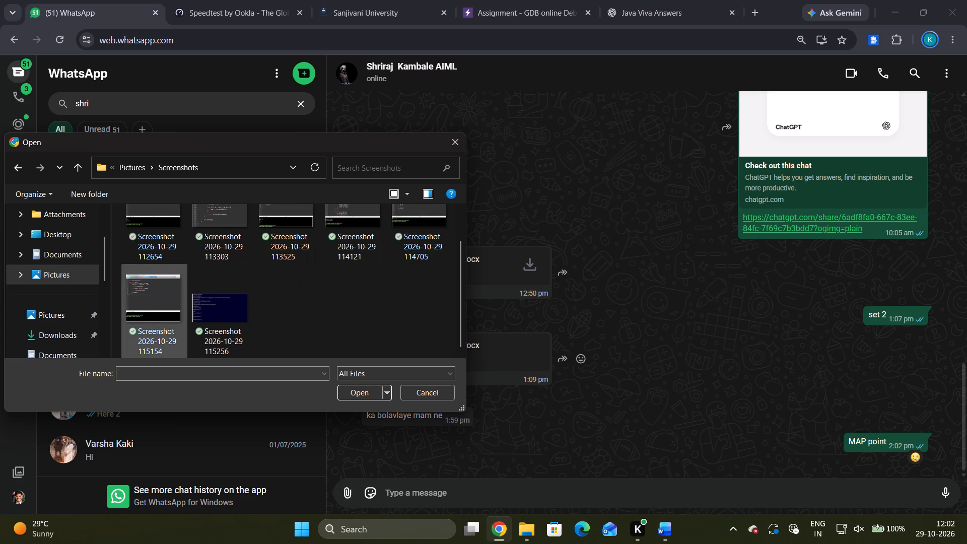
scroll(162, 302, up, 2)
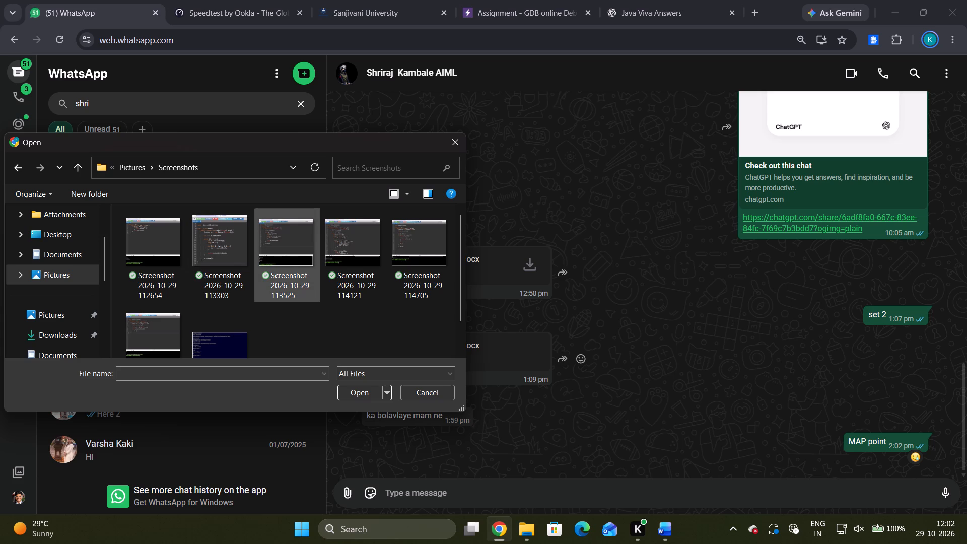
Switch between Word and the Chrome file chooser to compare the document's Q1 and Q2 code screenshots with the files in the Screenshots folder.
key(alt+Tab)
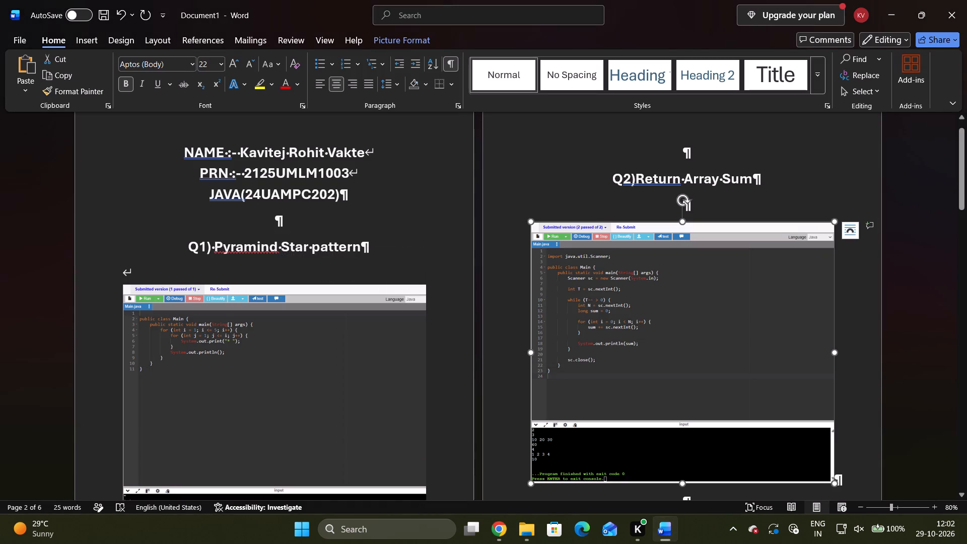
key(alt+Tab)
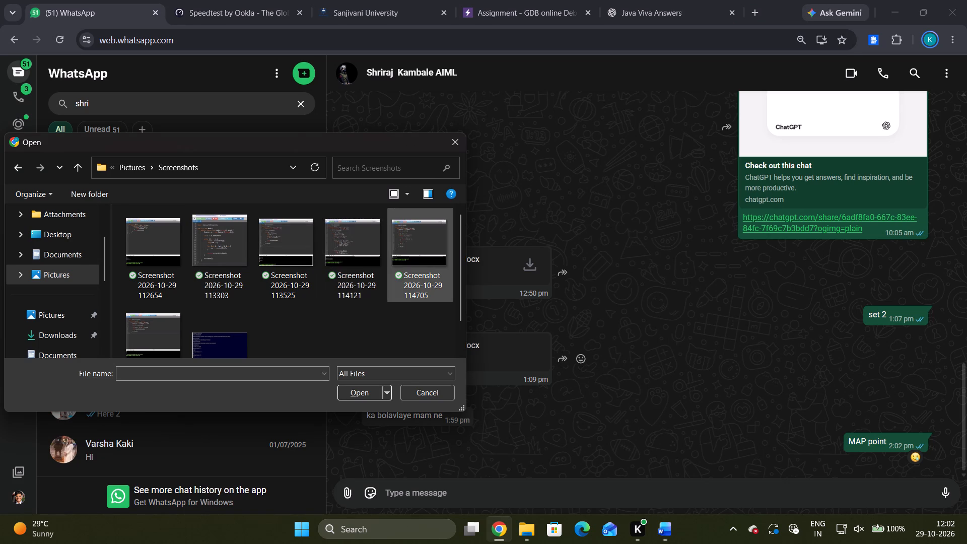
key(alt+Tab)
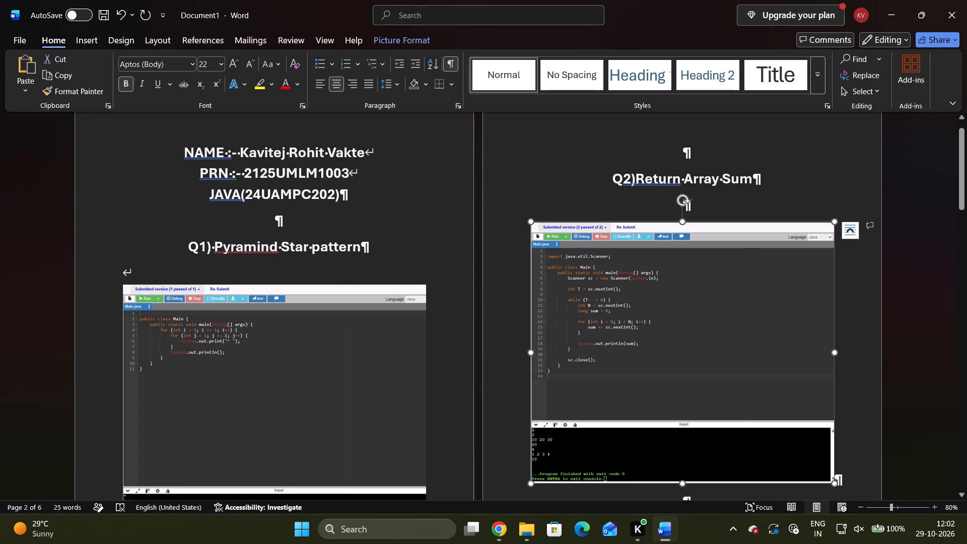
key(alt+Tab)
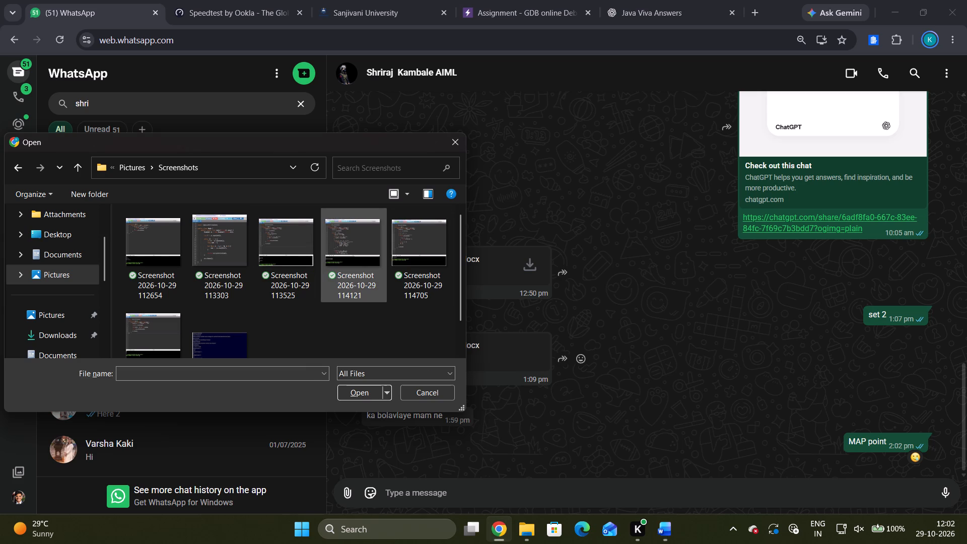
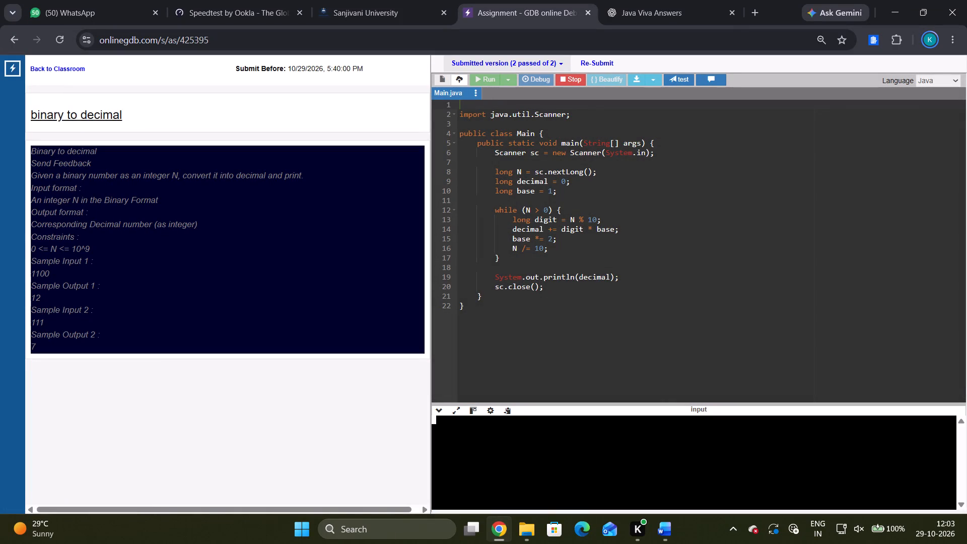
Run the binary to decimal program with the input 12 and capture a screenshot of its code and console output.
text(12)
key(Return)
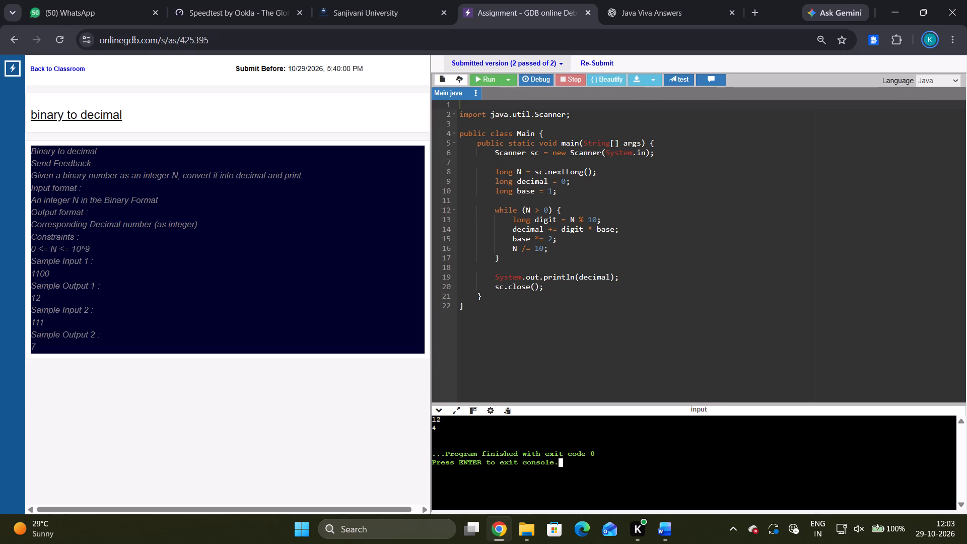
key(Print)
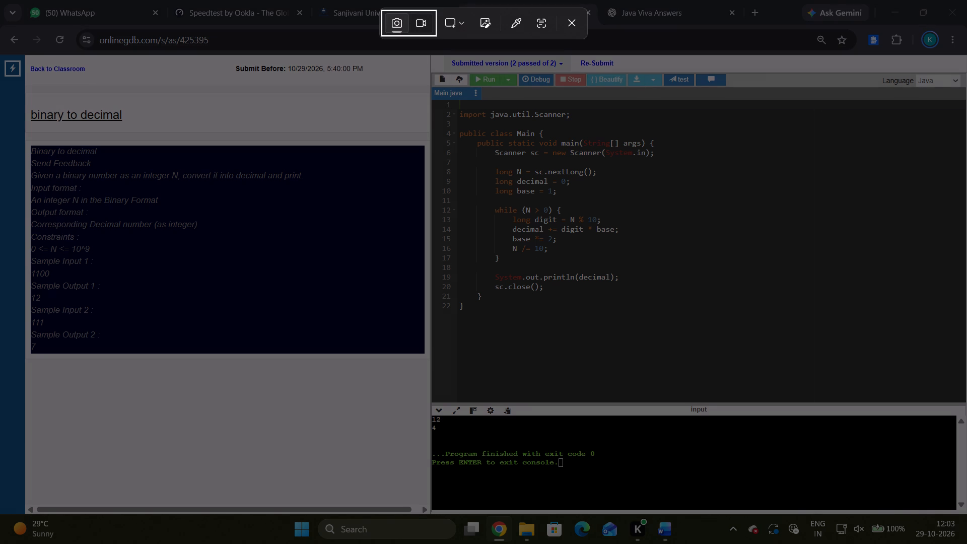
drag(431, 55, 966, 518)
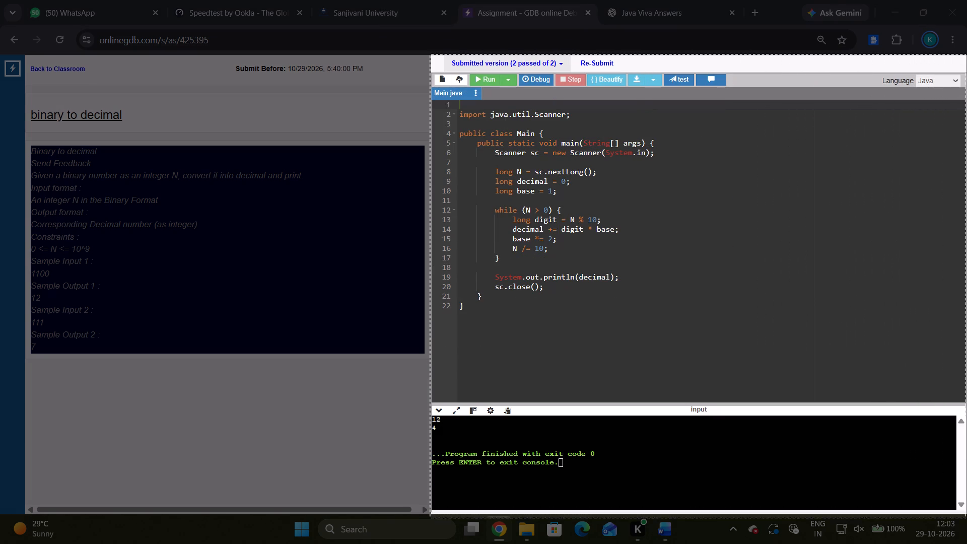
drag(966, 518, 960, 514)
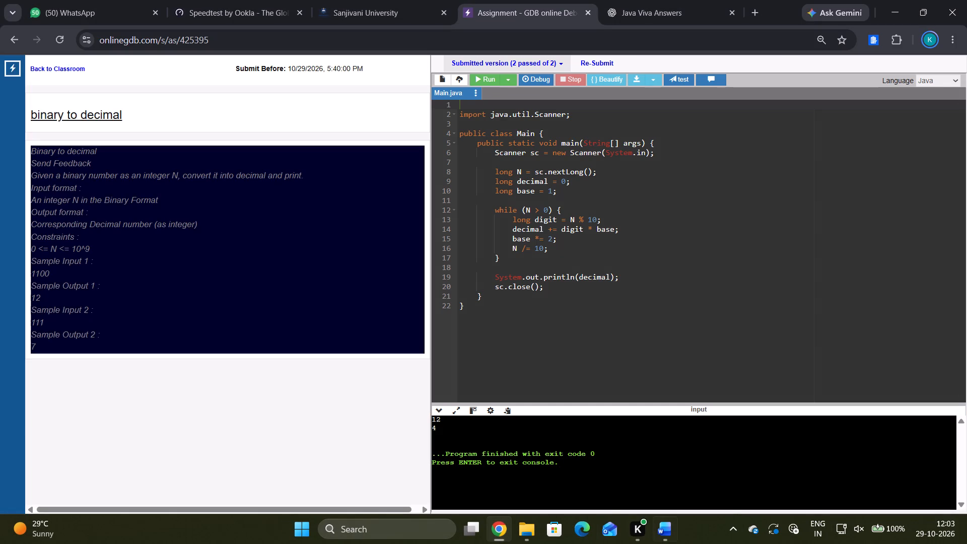
Switch to the assignment document in Word.
click(667, 527)
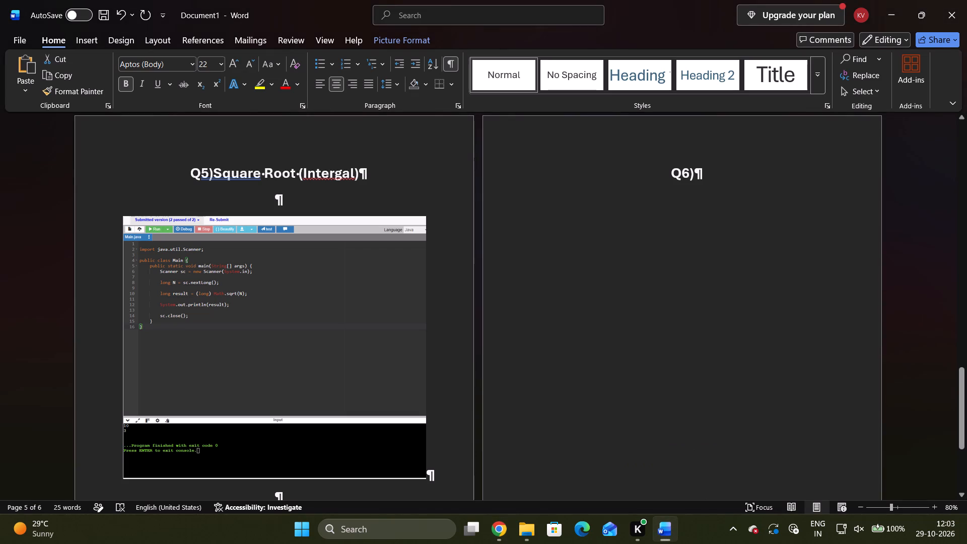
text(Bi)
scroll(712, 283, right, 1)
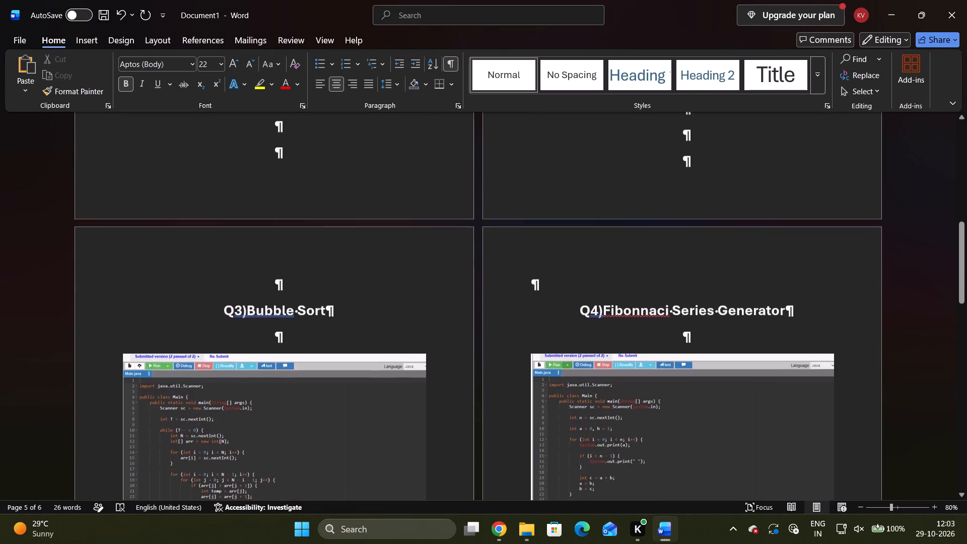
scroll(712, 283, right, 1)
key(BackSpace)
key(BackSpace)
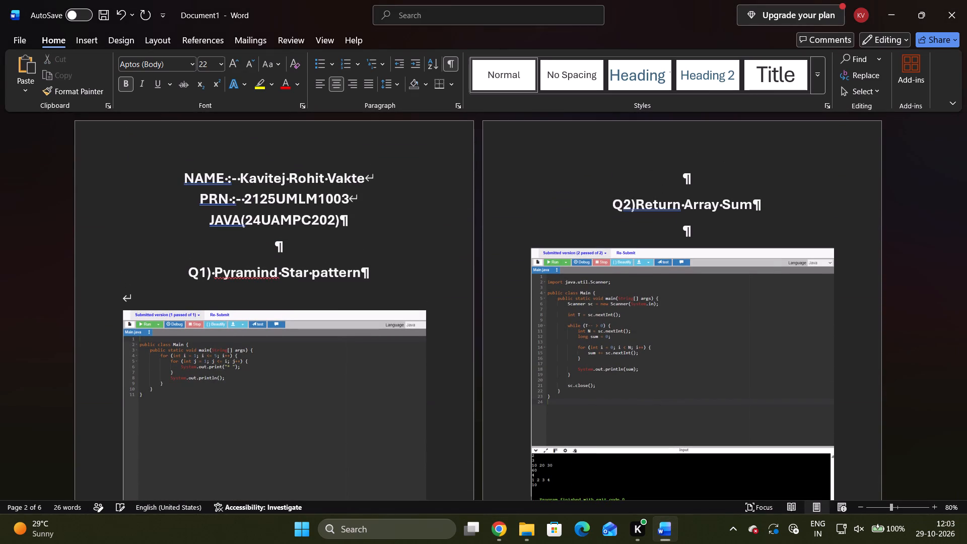
Complete the "Q6)" heading on the sixth page with the text "Binnary To Decimal".
scroll(712, 283, down, 7)
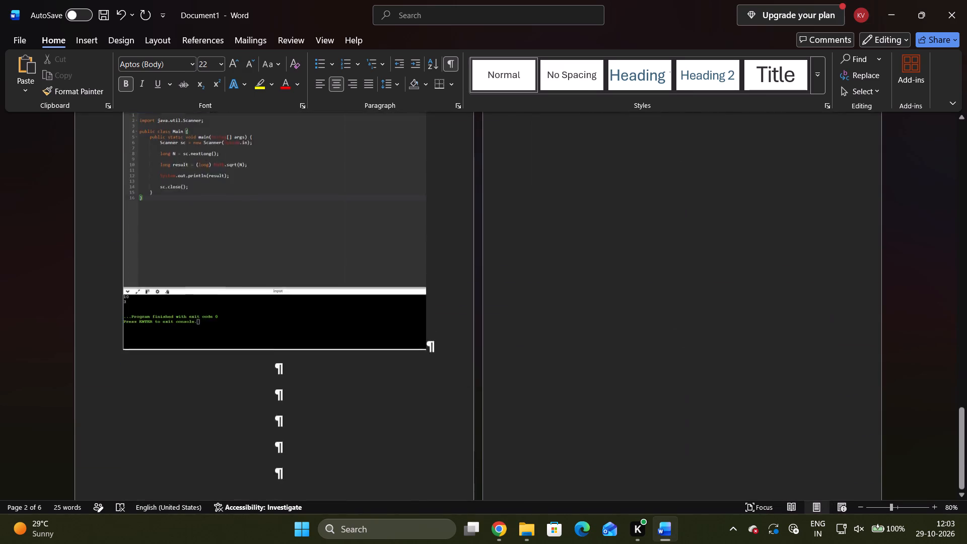
scroll(712, 283, down, 7)
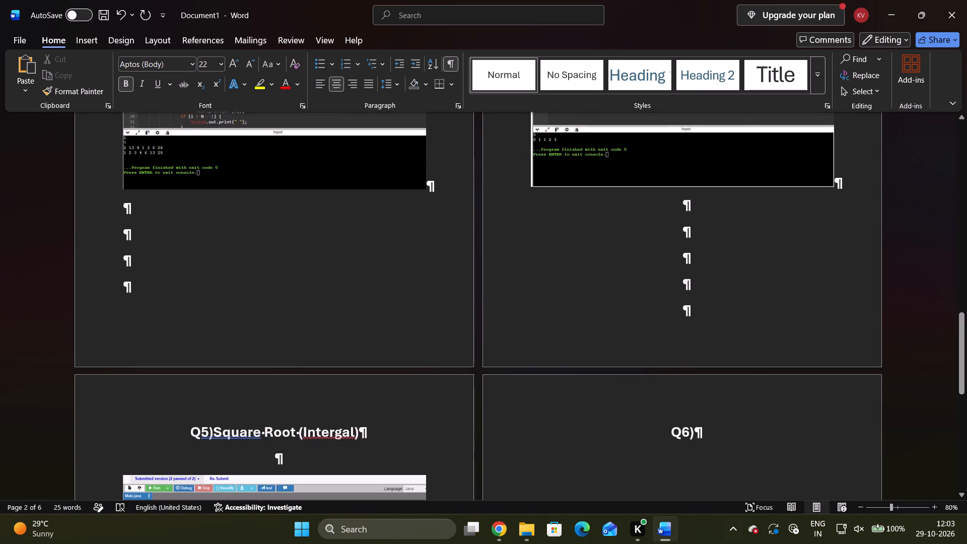
click(727, 450)
text(Bi)
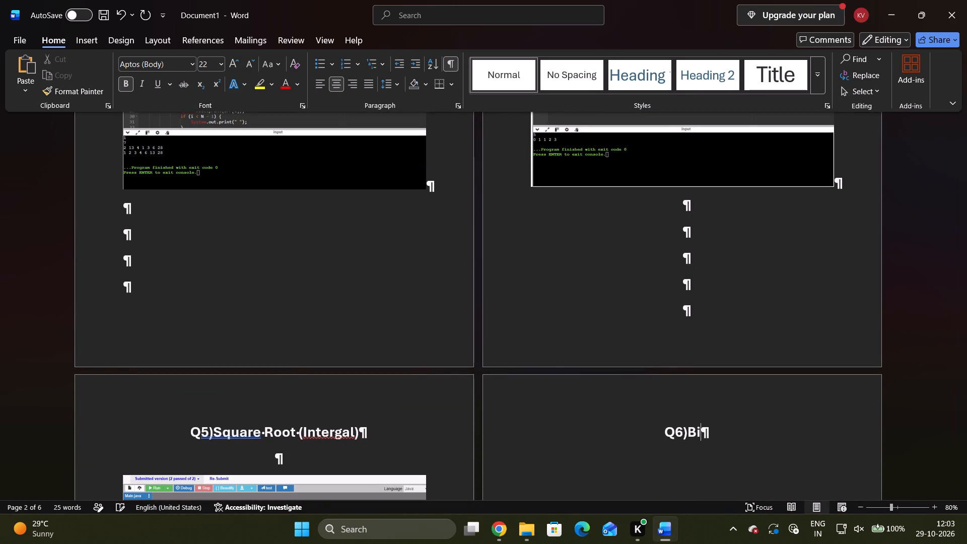
key(n)
text(nary)
key(space)
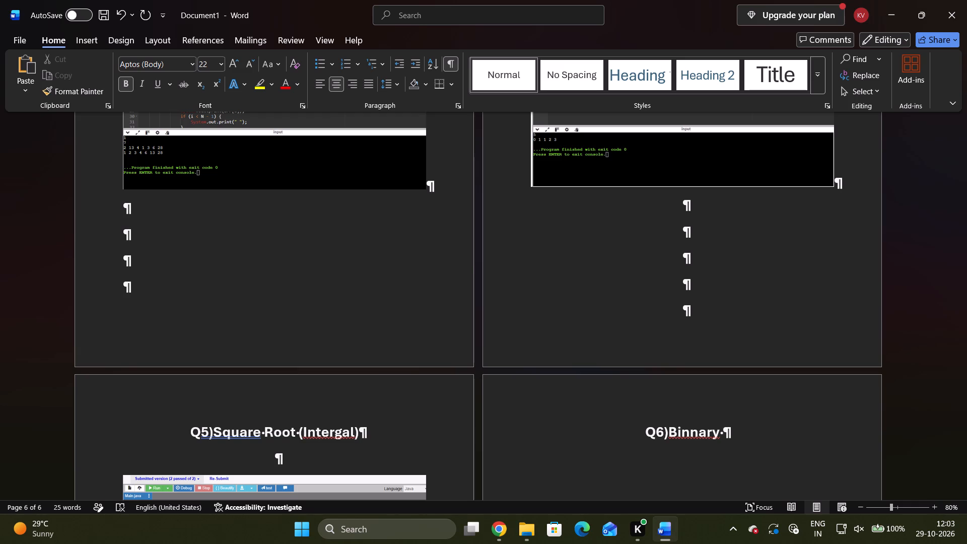
text(TO)
key(BackSpace)
key(BackSpace)
text(to)
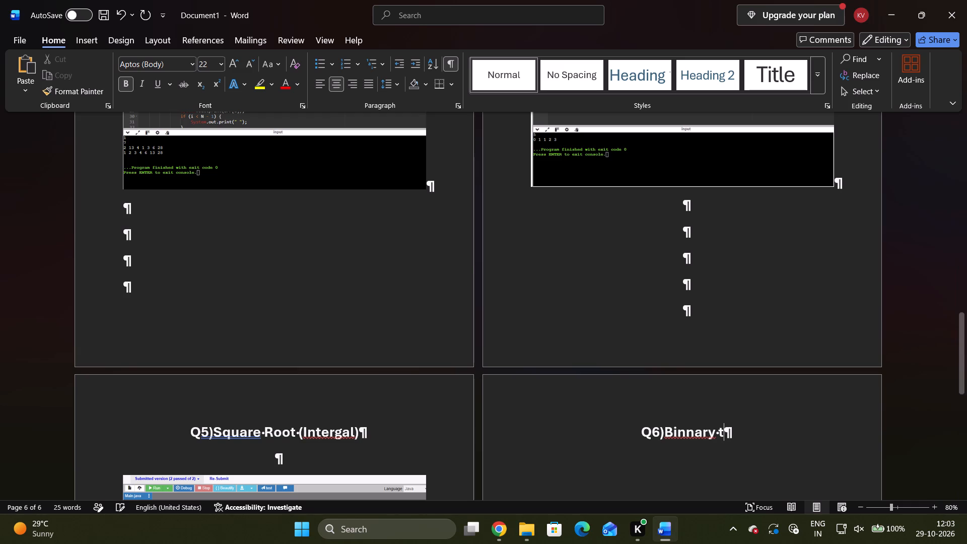
key(space)
key(BackSpace)
key(BackSpace)
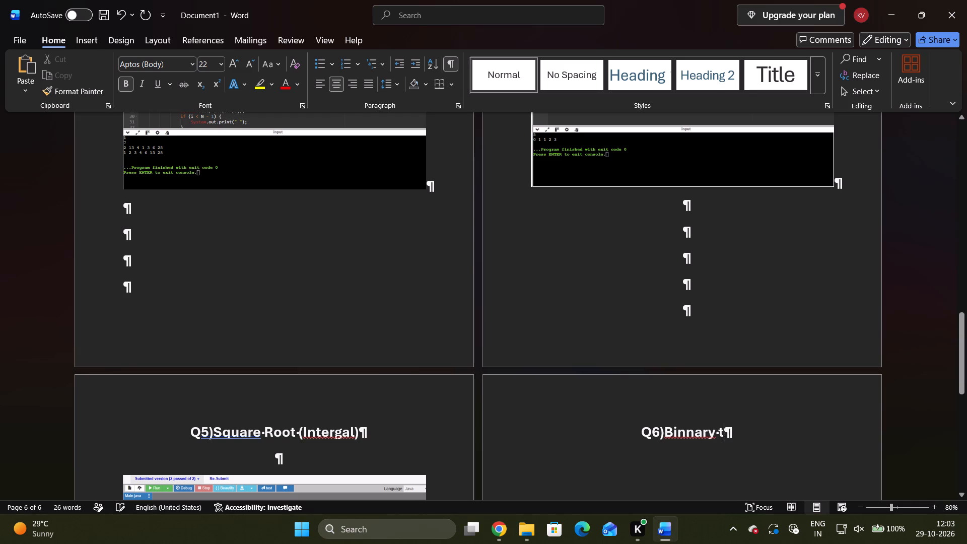
key(BackSpace)
text(TO)
key(space)
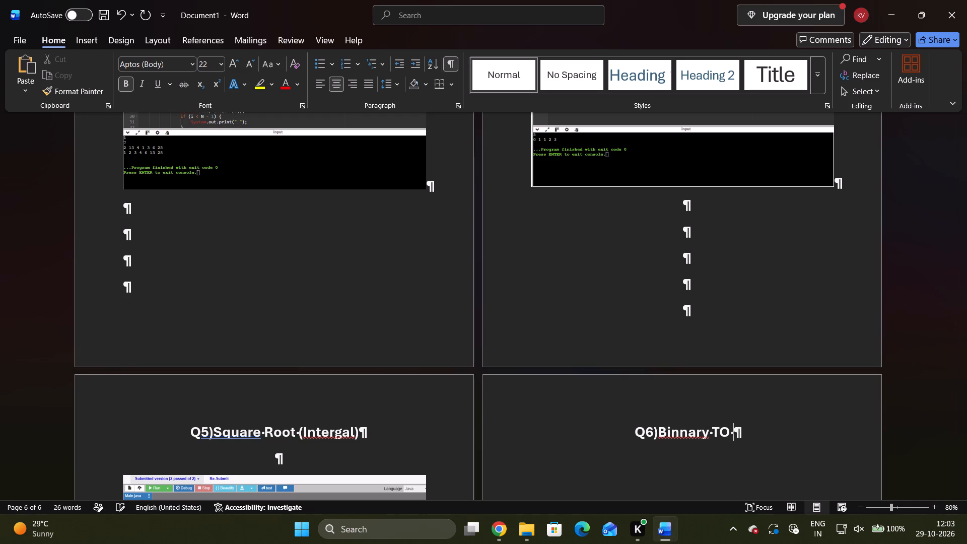
key(BackSpace)
key(BackSpace)
text(o Decimal)
Paste the captured code and output screenshot below the Q6 heading, leaving one blank line between them.
key(Return)
key(Return)
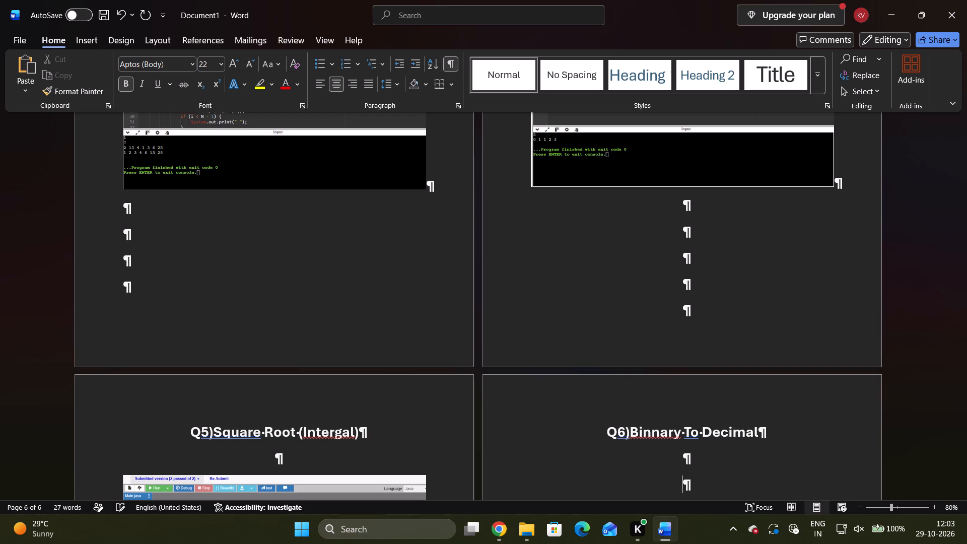
key(ctrl+v)
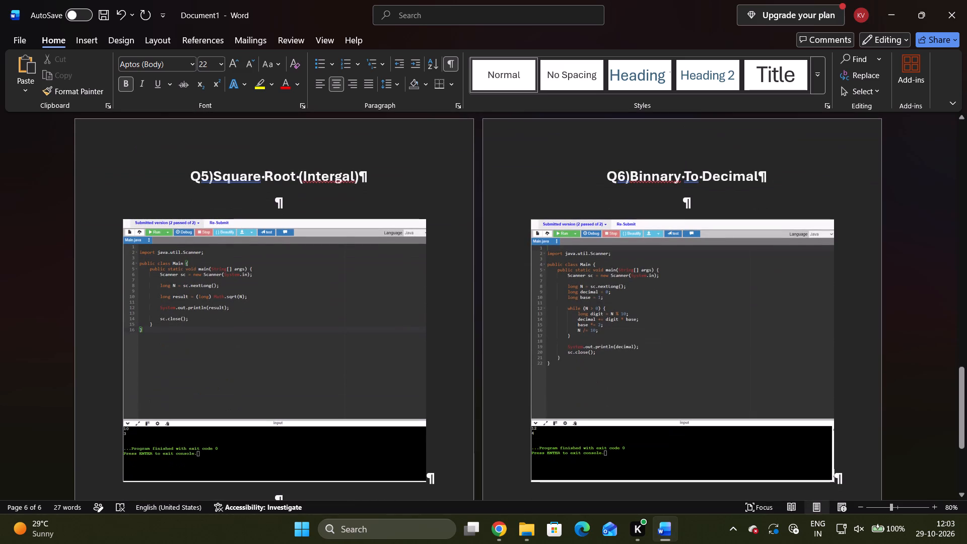
scroll(726, 345, down, 3)
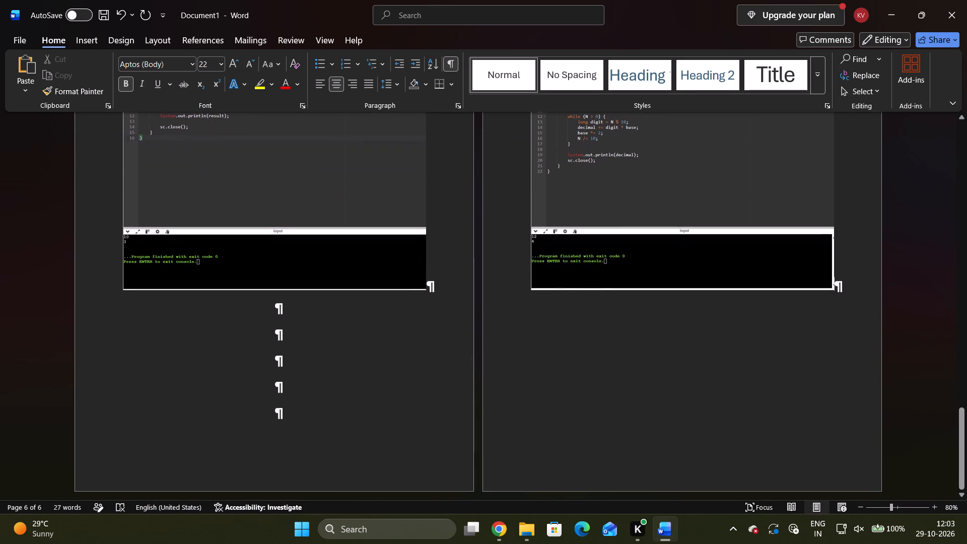
scroll(726, 345, down, 1)
Switch to Chrome, return to the Java_PBL_Batch-1 classroom and capture its assignment table from the classroom title through the Square Root (Integral) row.
key(alt+Tab)
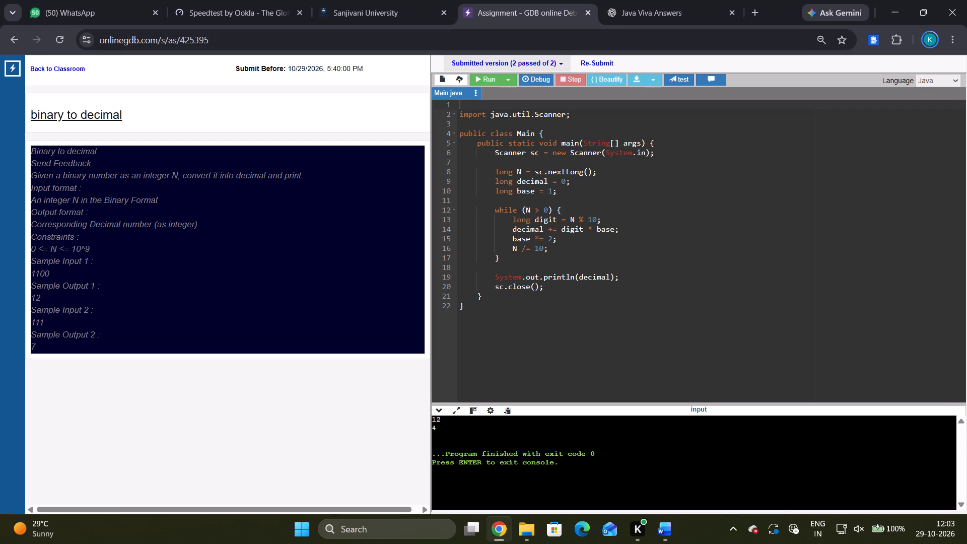
click(73, 69)
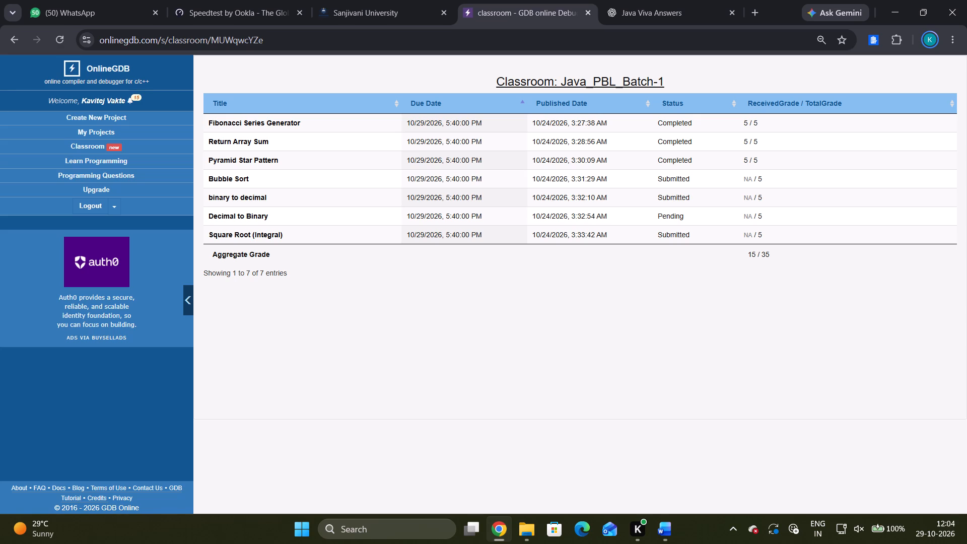
key(Print)
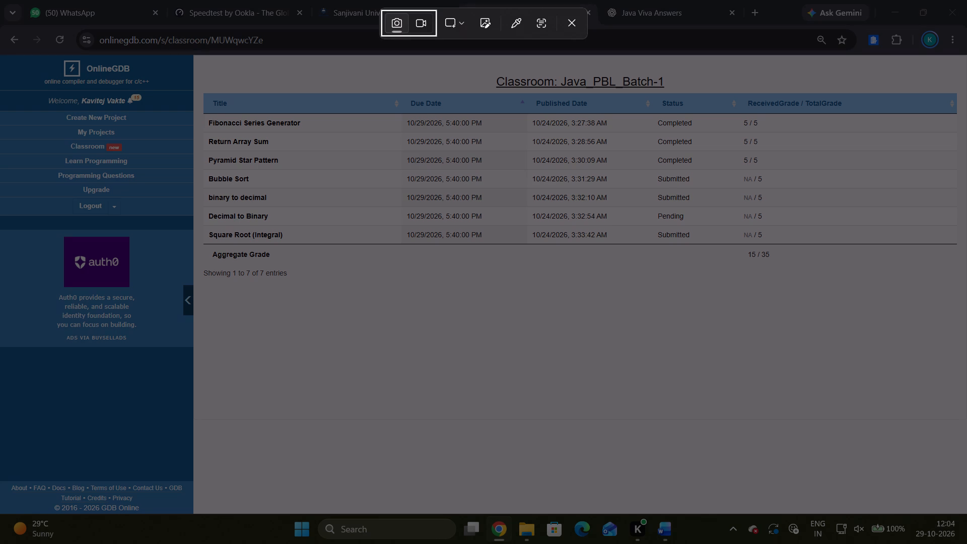
drag(194, 57, 670, 267)
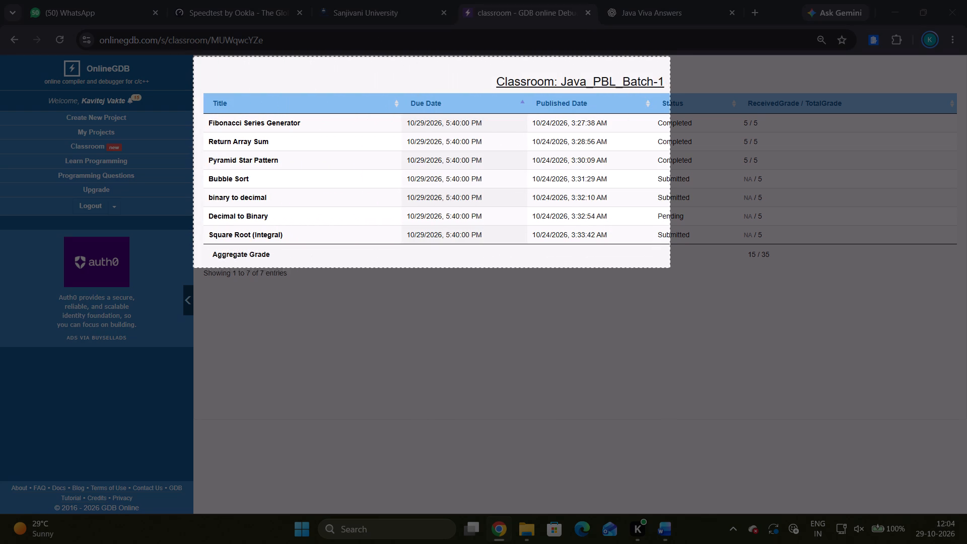
drag(670, 267, 938, 243)
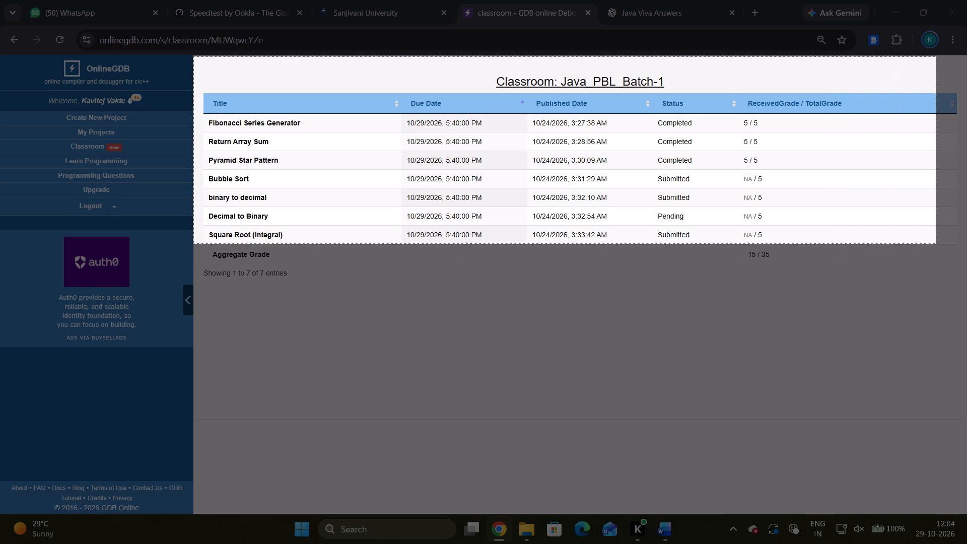
drag(938, 243, 966, 249)
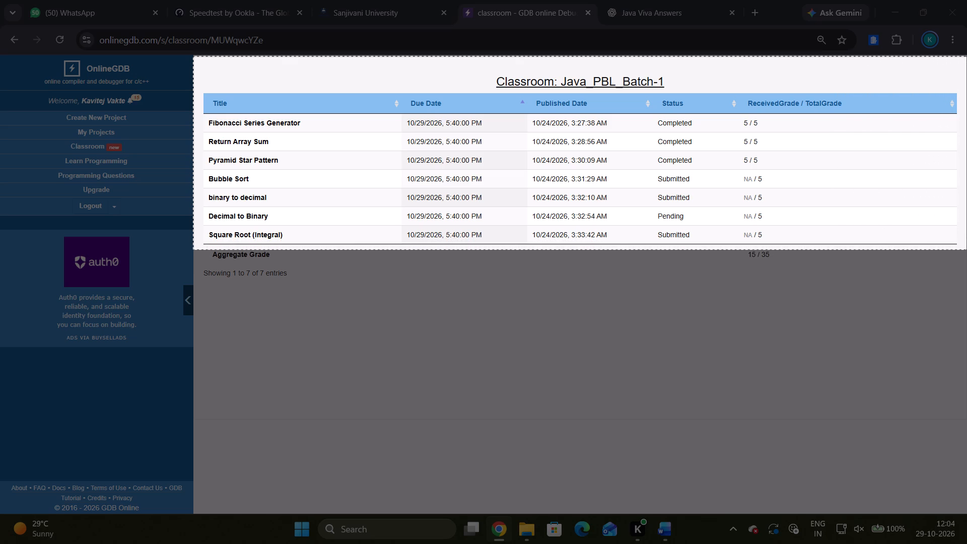
drag(966, 249, 966, 248)
Switch to Word and add blank paragraphs after the Q6 screenshot until a new seventh page starts.
key(alt+Tab)
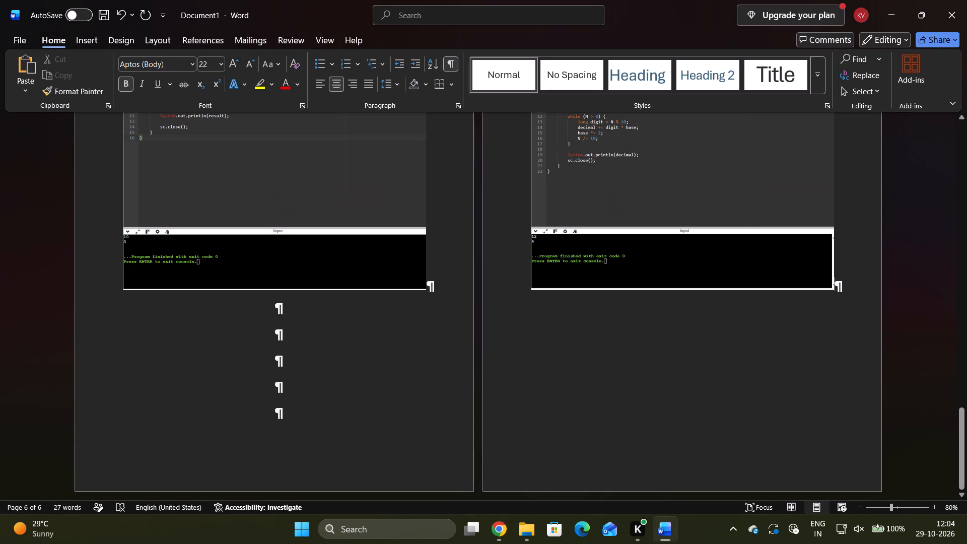
click(828, 358)
key(Return)
key(Return)
key(Return)
key(Return)
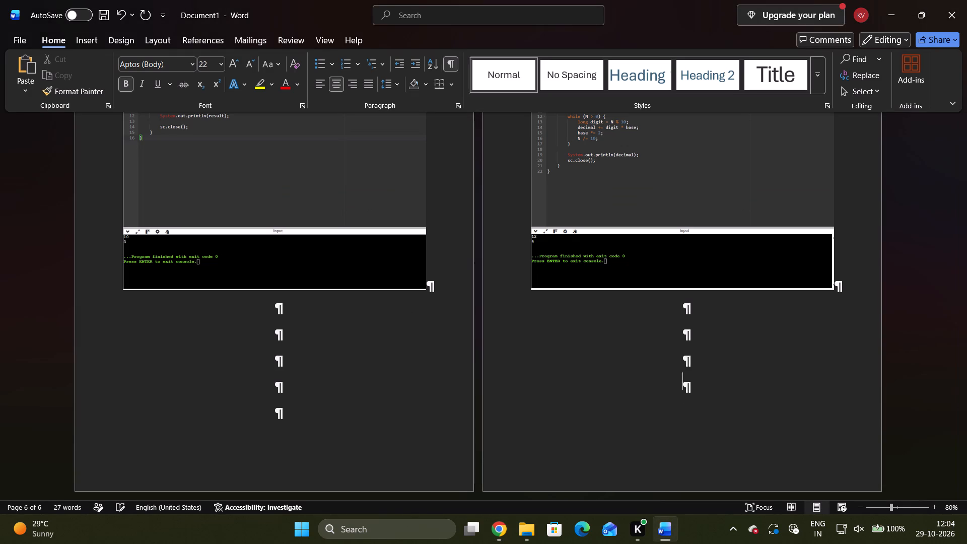
key(Return)
key(Return)
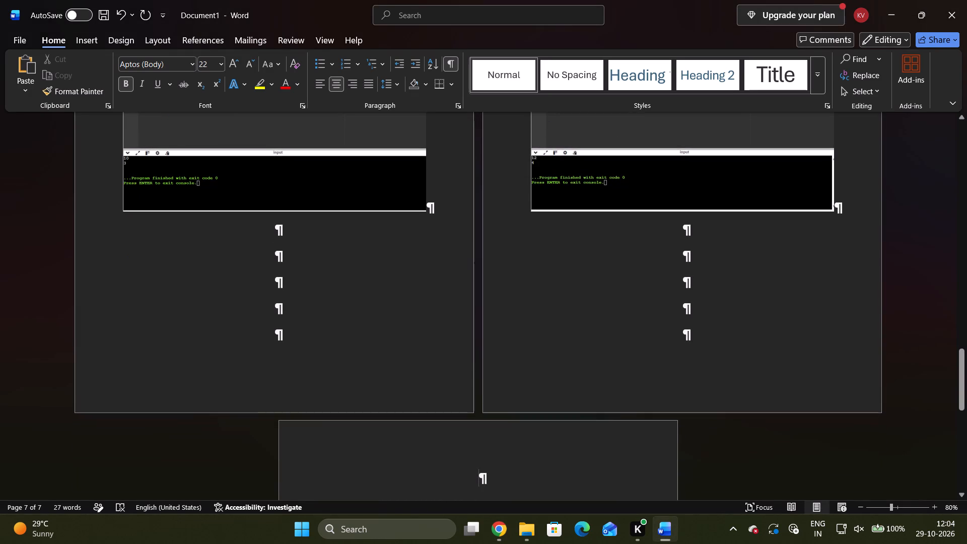
Enter the heading "Overall Classroom Screen Shot" on the new last page.
text(Overall)
key(space)
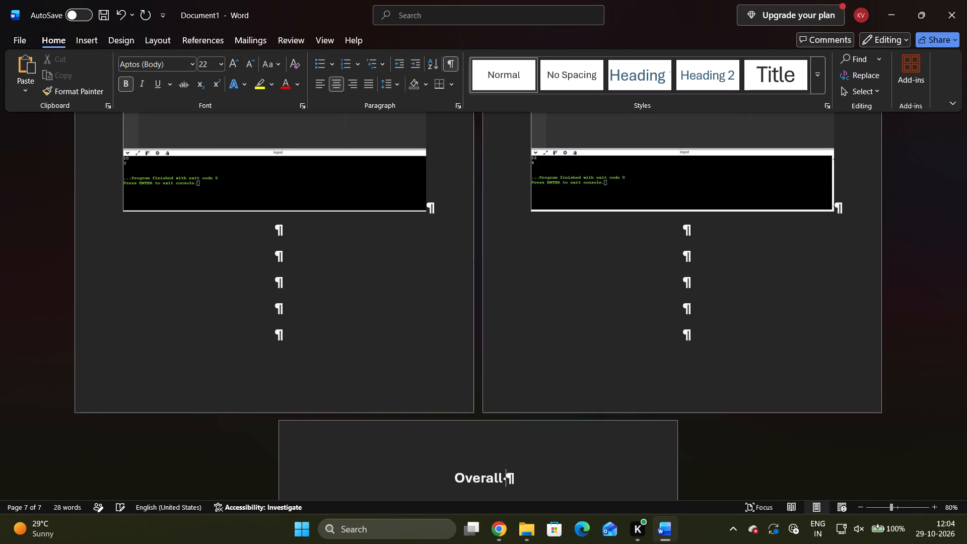
text(Classroom)
key(space)
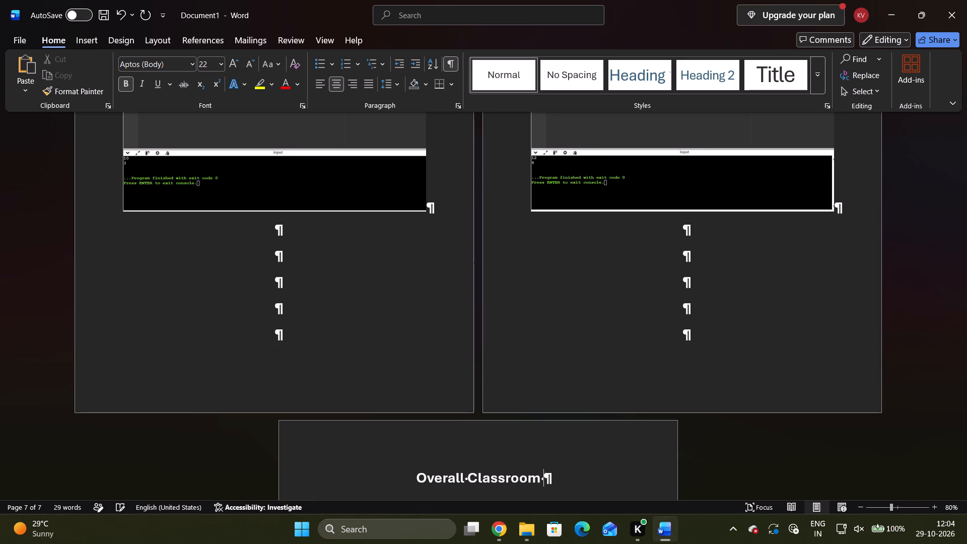
text(SC)
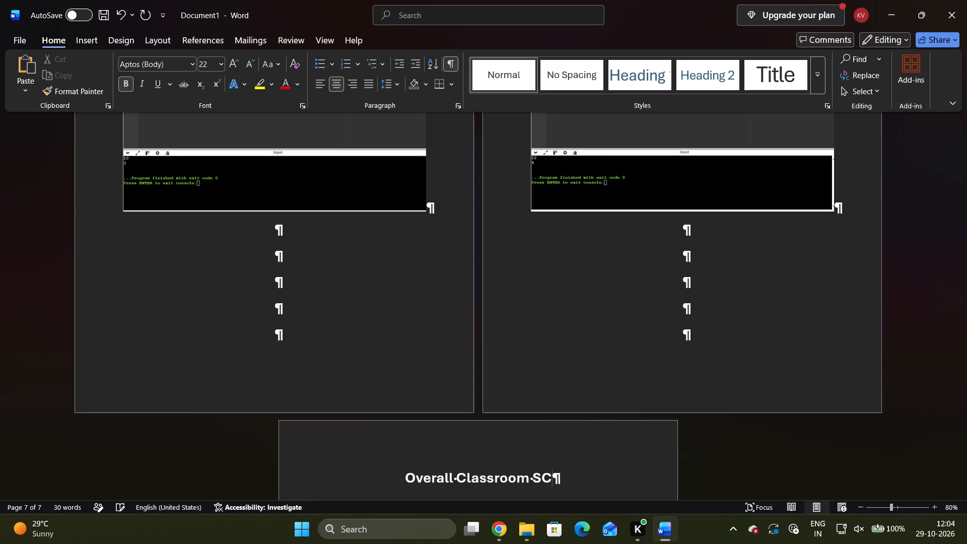
key(BackSpace)
text(creen)
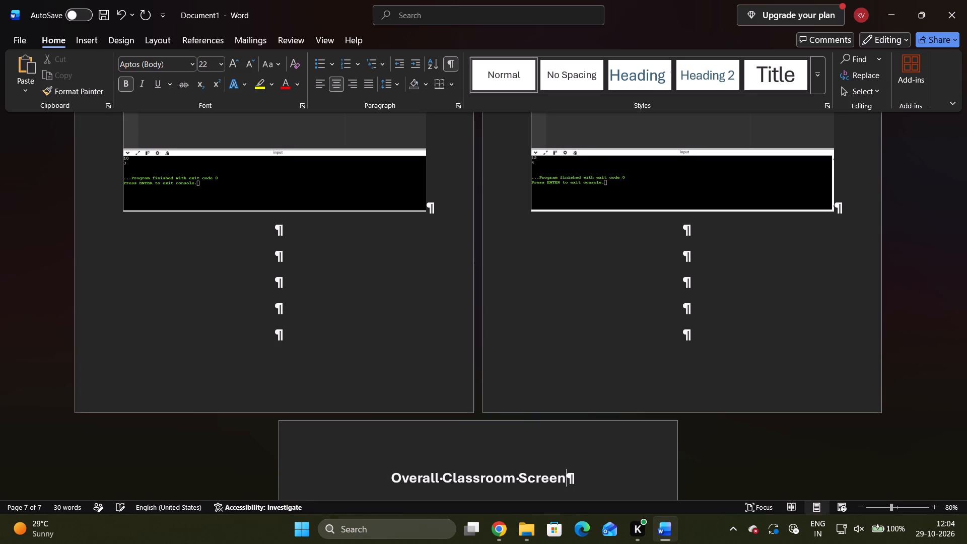
text(Shot)
key(BackSpace)
key(BackSpace)
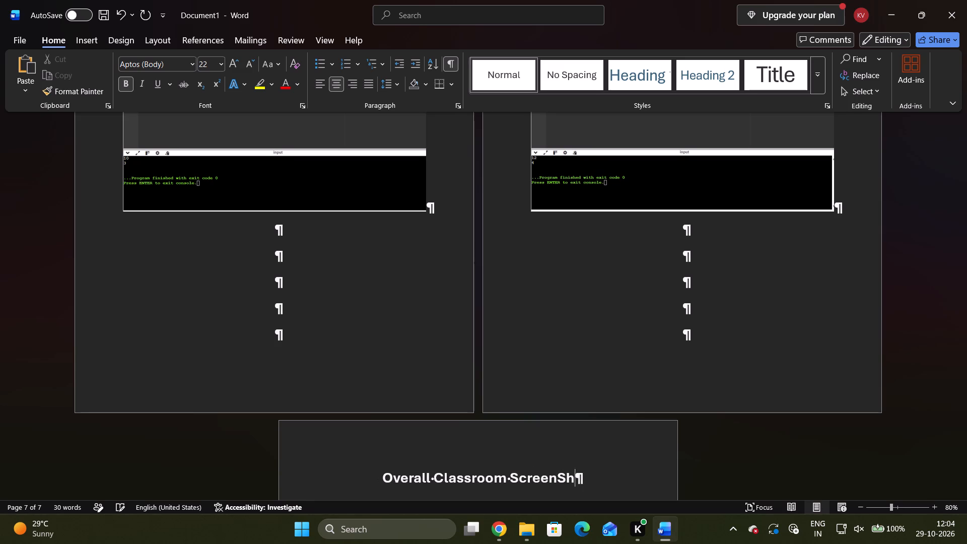
text(ot)
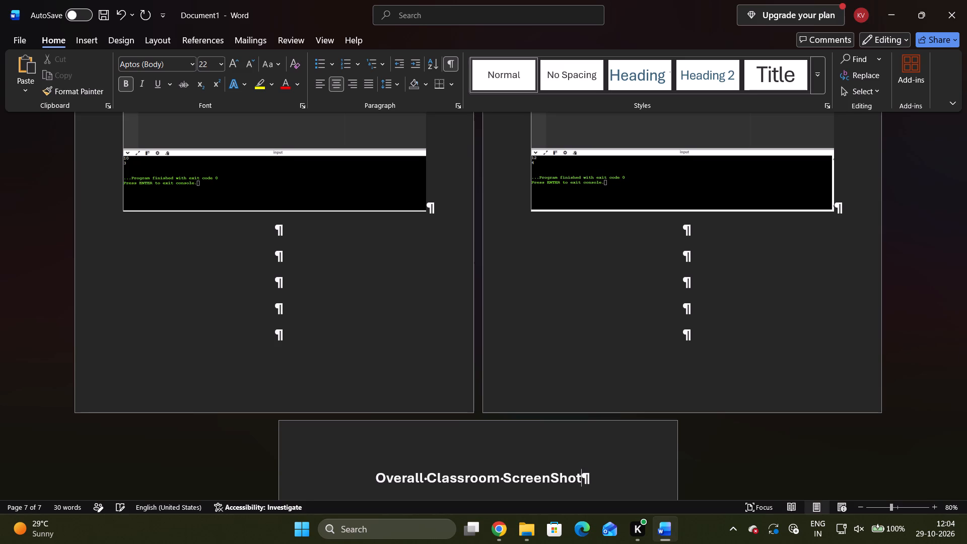
key(Left)
key(Left)
key(Left)
key(Left)
key(space)
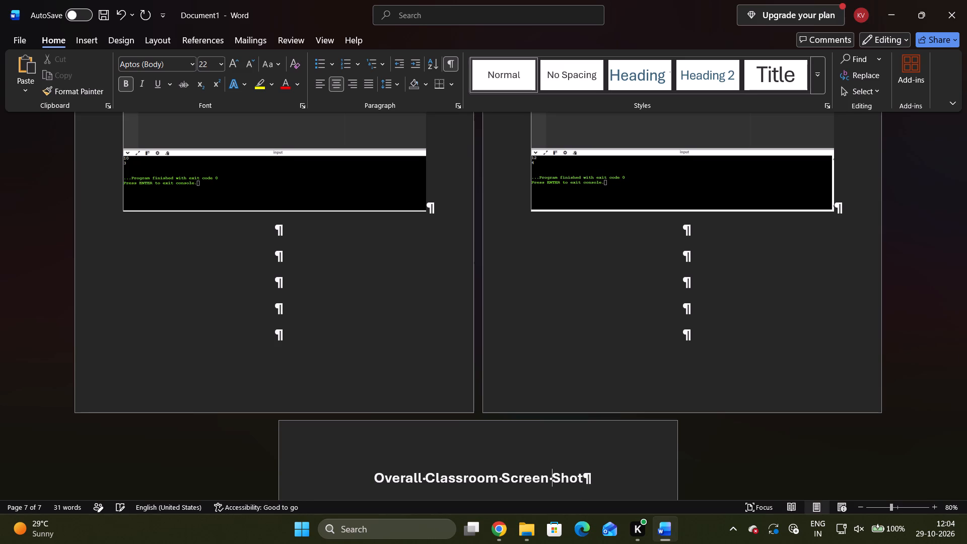
Paste the captured classroom table screenshot below the "Overall Classroom Screen Shot" heading, leaving one blank line between them.
click(628, 487)
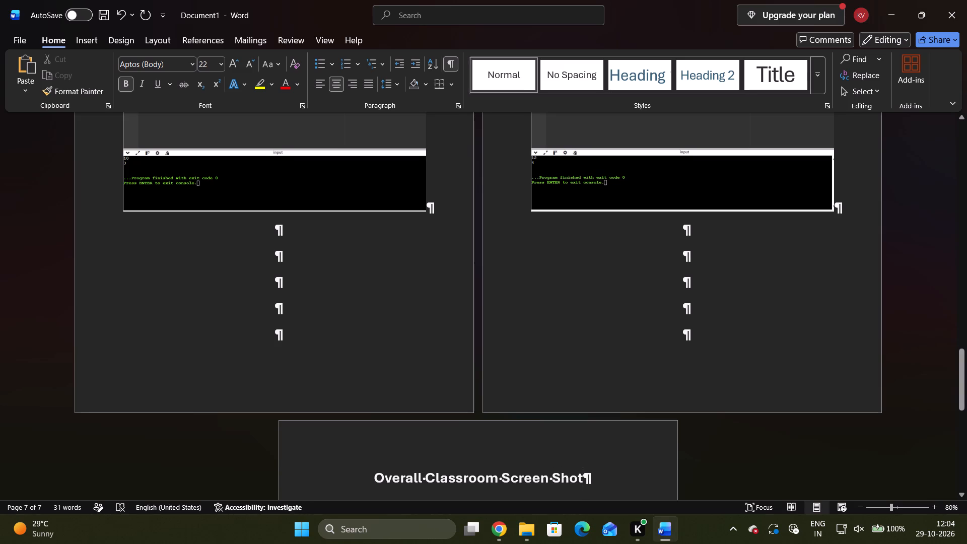
key(Return)
key(Return)
key(ctrl+v)
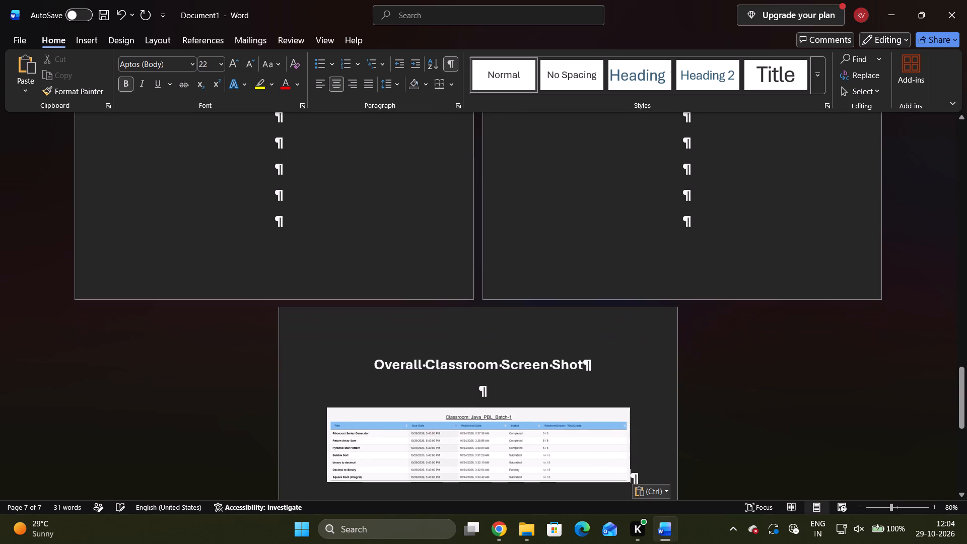
Enlarge the classroom table screenshot proportionally so that it extends past the page's text width.
scroll(515, 430, down, 3)
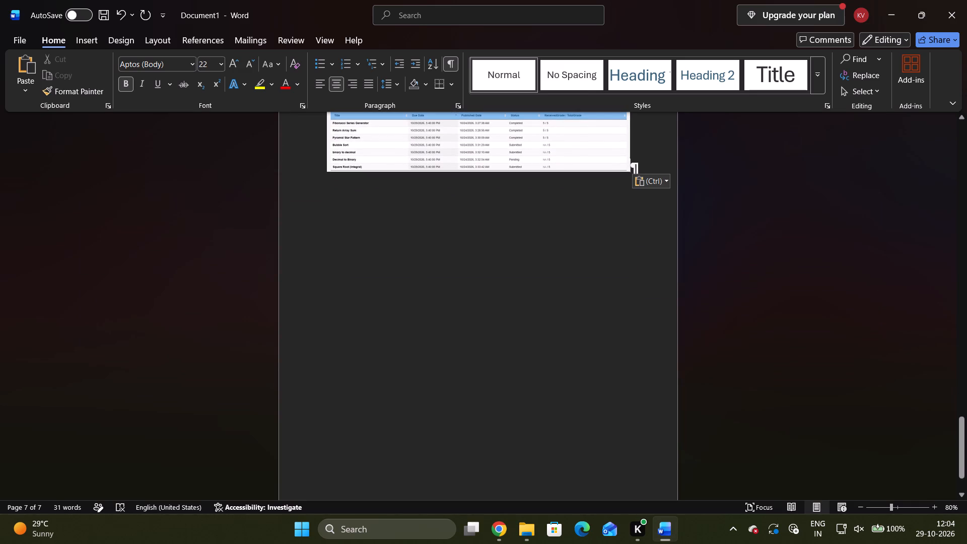
click(390, 149)
drag(326, 172, 348, 192)
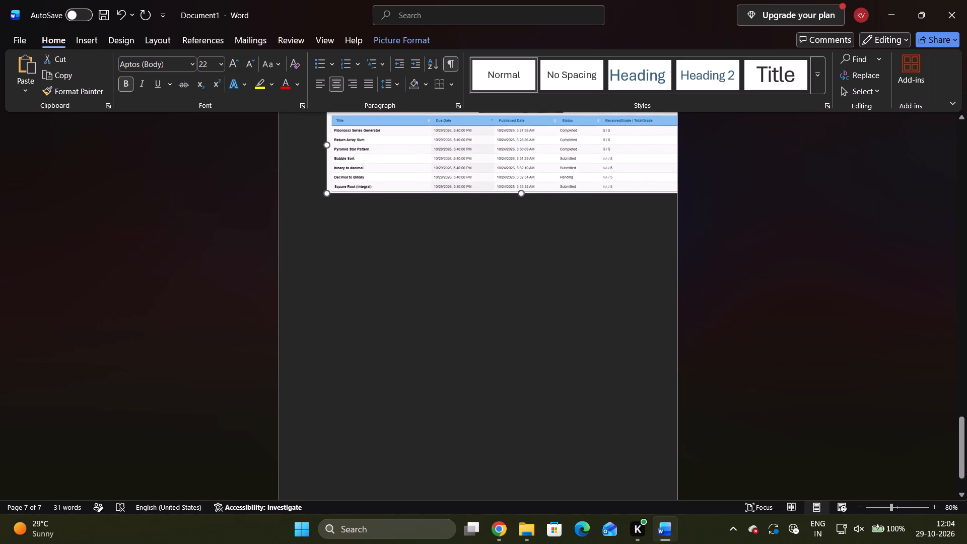
drag(348, 192, 348, 192)
Rotate the classroom table screenshot 90° counterclockwise so that it stands vertically on the last page.
scroll(348, 192, up, 1)
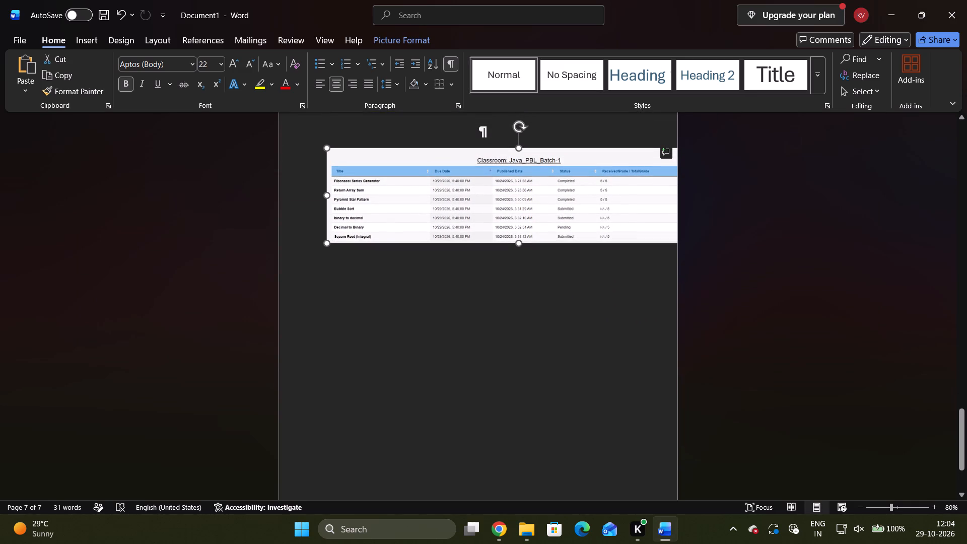
drag(521, 129, 246, 151)
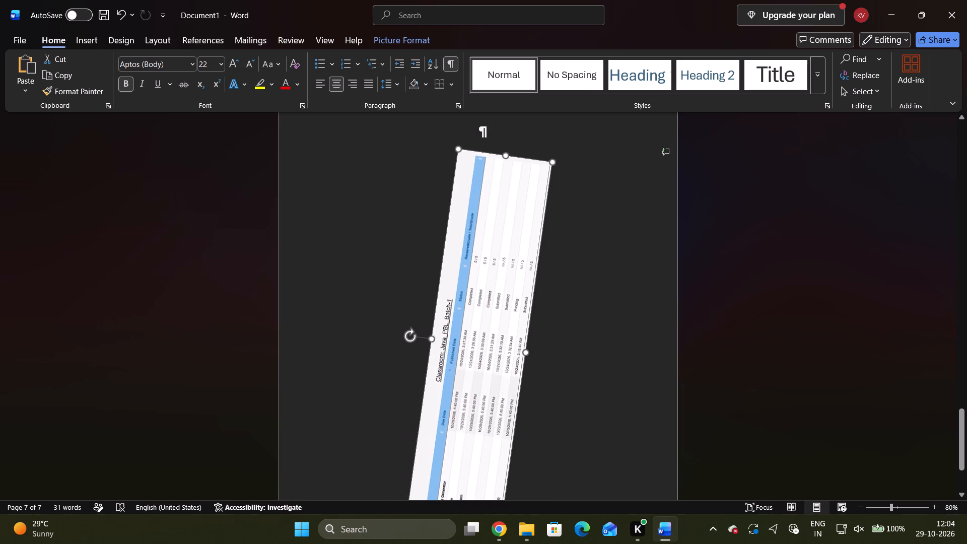
drag(246, 151, 242, 192)
Enlarge the rotated classroom screenshot slightly while keeping its proportions and its place below the heading.
scroll(506, 258, down, 1)
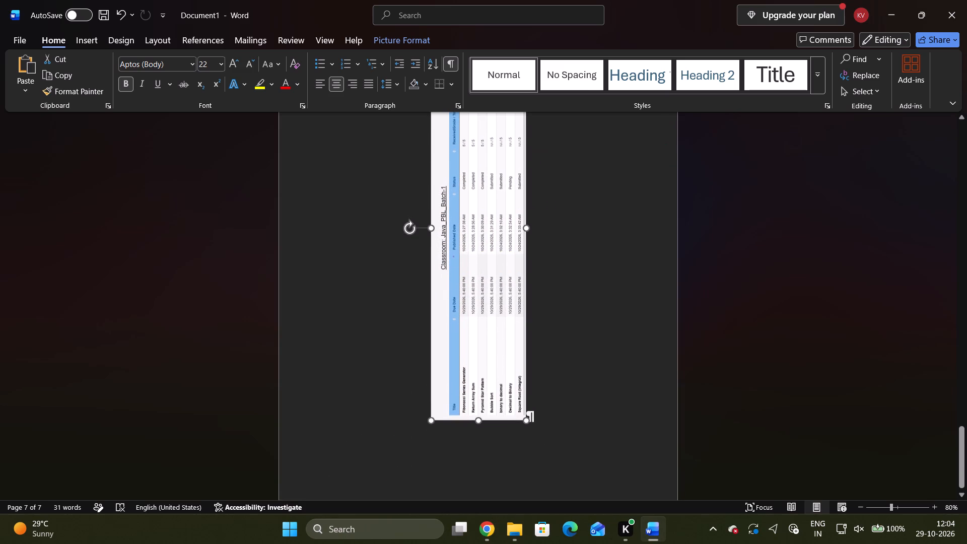
drag(429, 420, 437, 460)
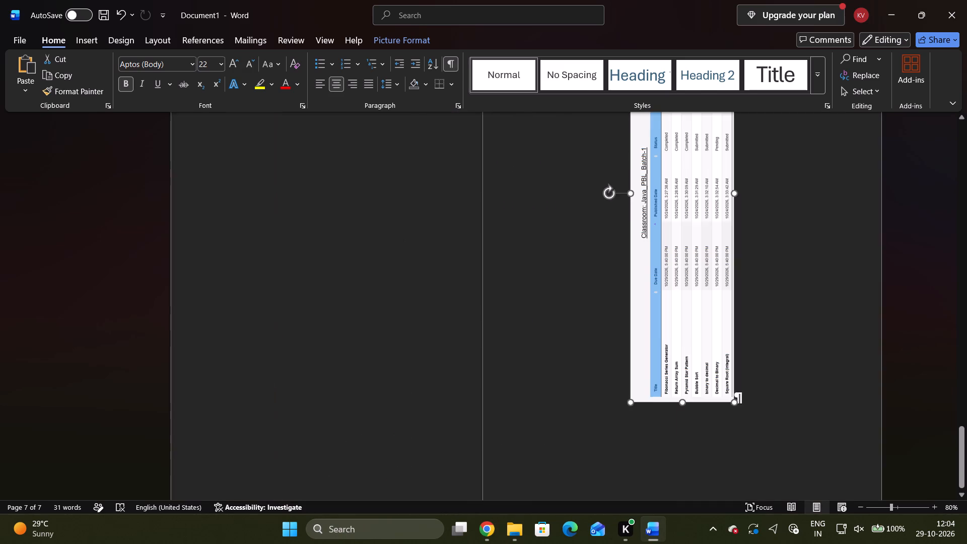
drag(437, 460, 478, 456)
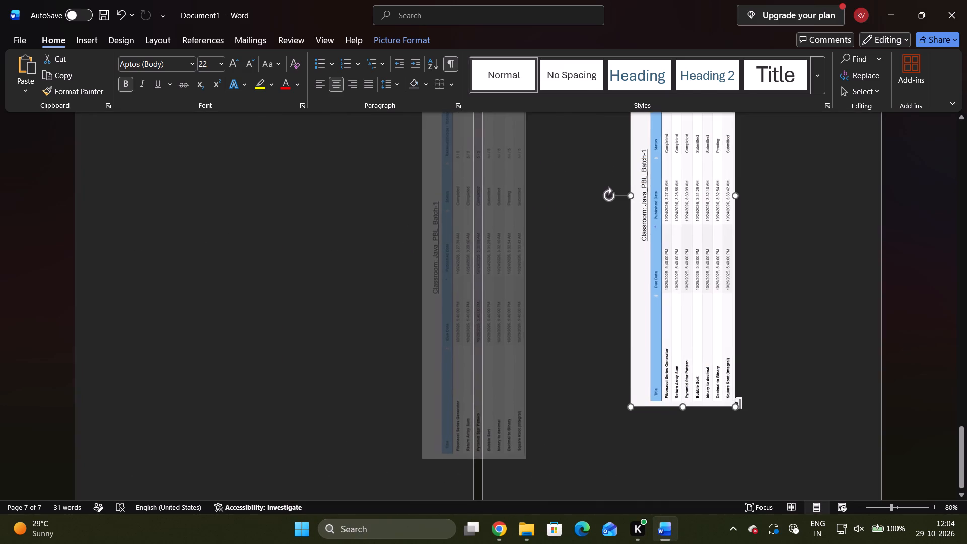
drag(478, 456, 479, 449)
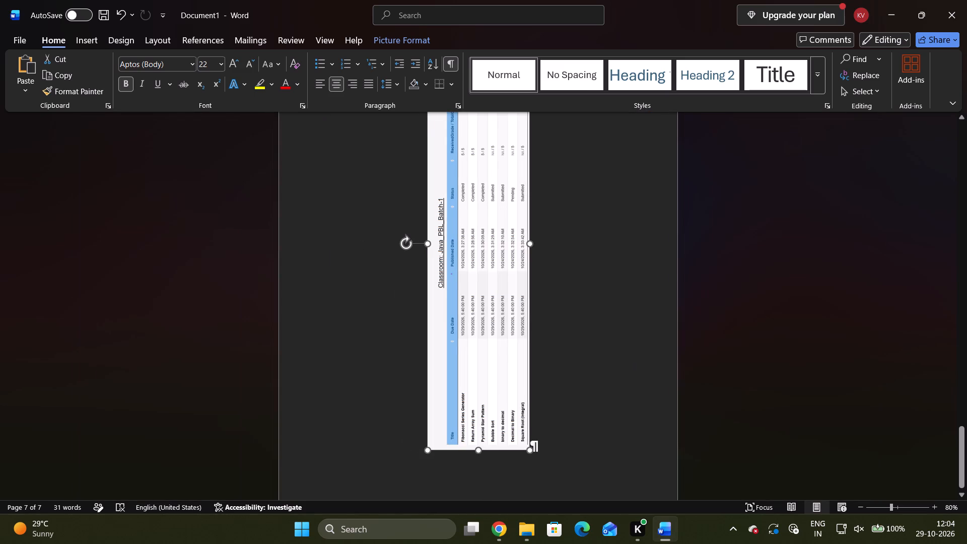
drag(479, 449, 479, 448)
Stretch the rotated classroom screenshot horizontally to about one and a half times its width, keeping its height.
scroll(479, 448, up, 1)
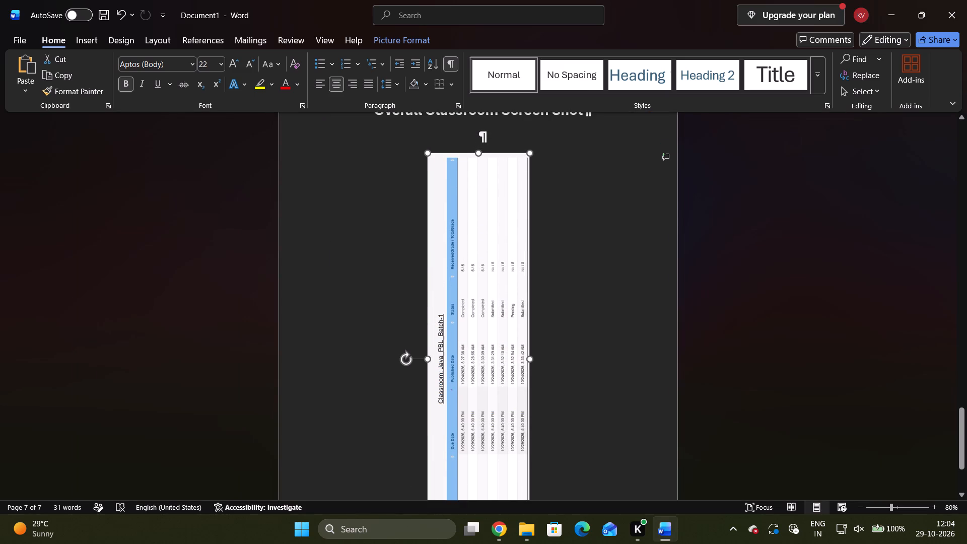
drag(528, 358, 584, 362)
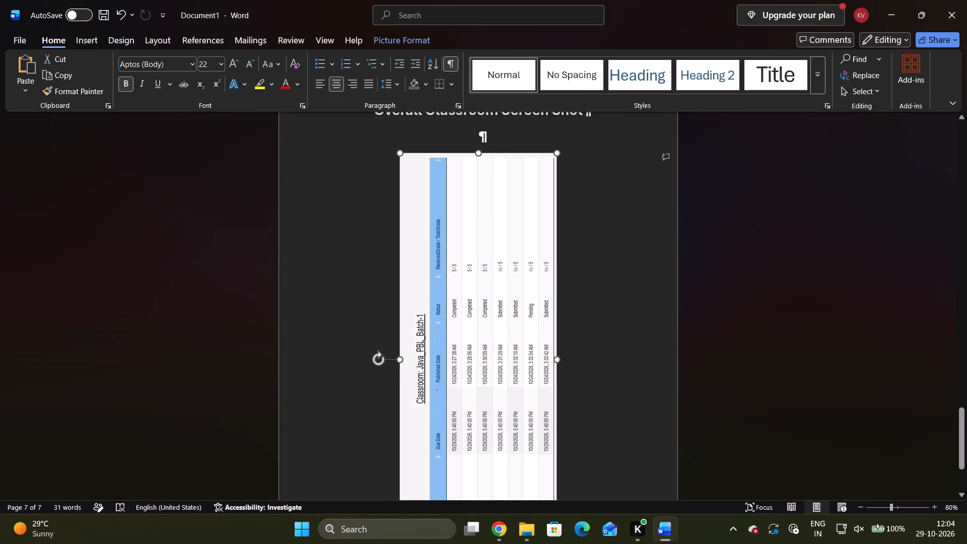
drag(584, 362, 580, 367)
click(606, 368)
Save the document on this PC in the Downloads folder as a Word Document named JAVA.
scroll(606, 368, up, 1)
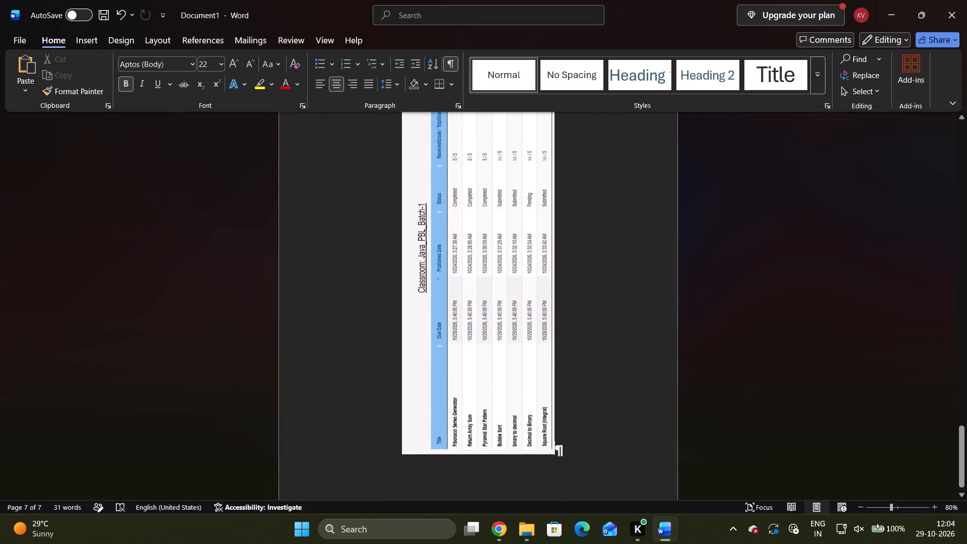
scroll(606, 368, up, 16)
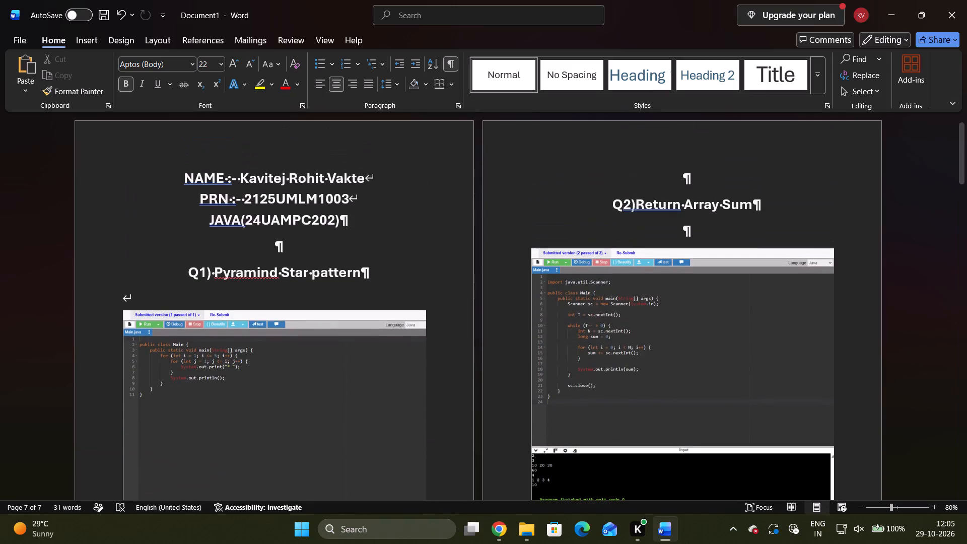
click(19, 42)
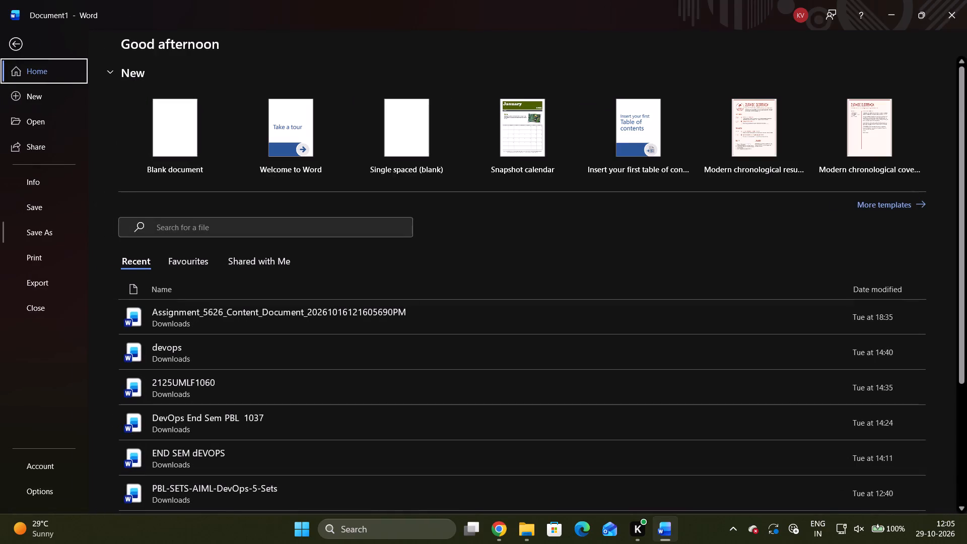
click(38, 233)
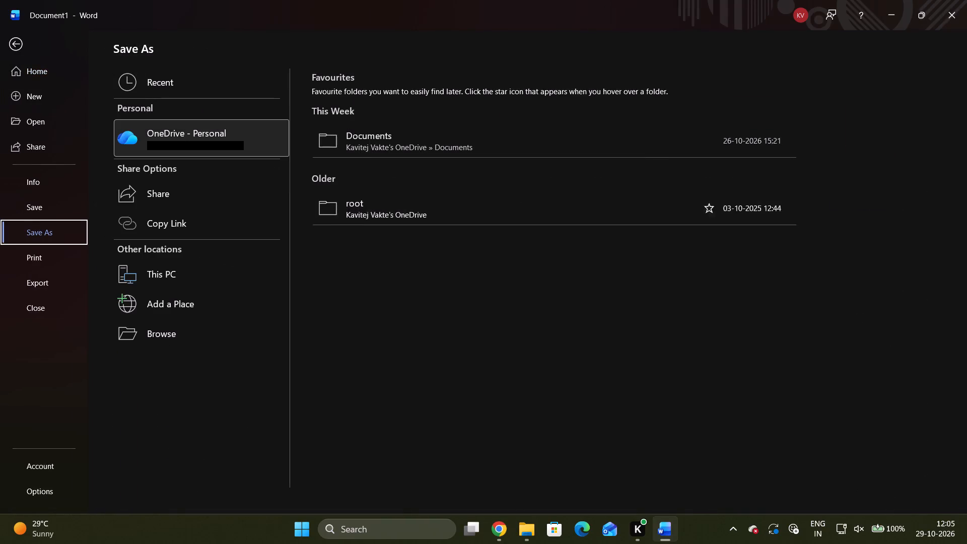
click(167, 274)
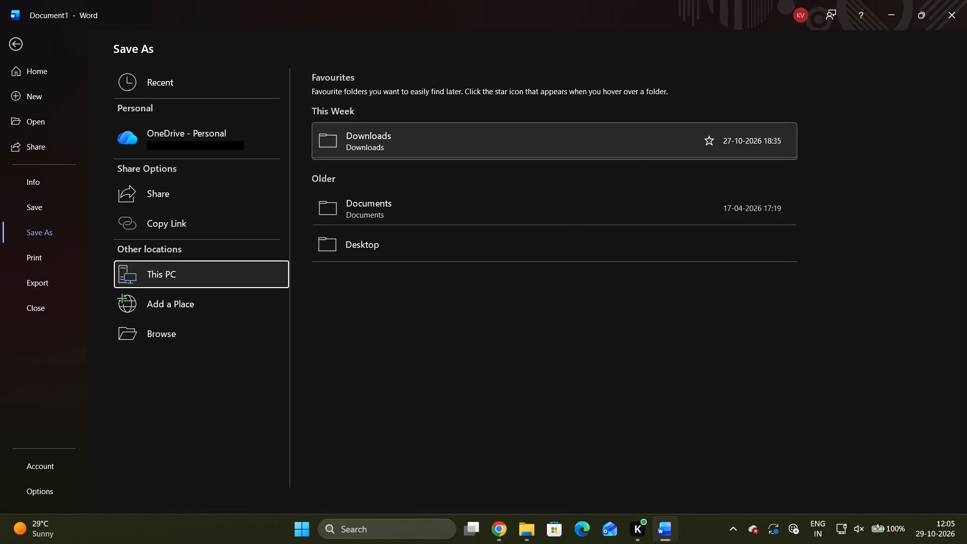
click(370, 151)
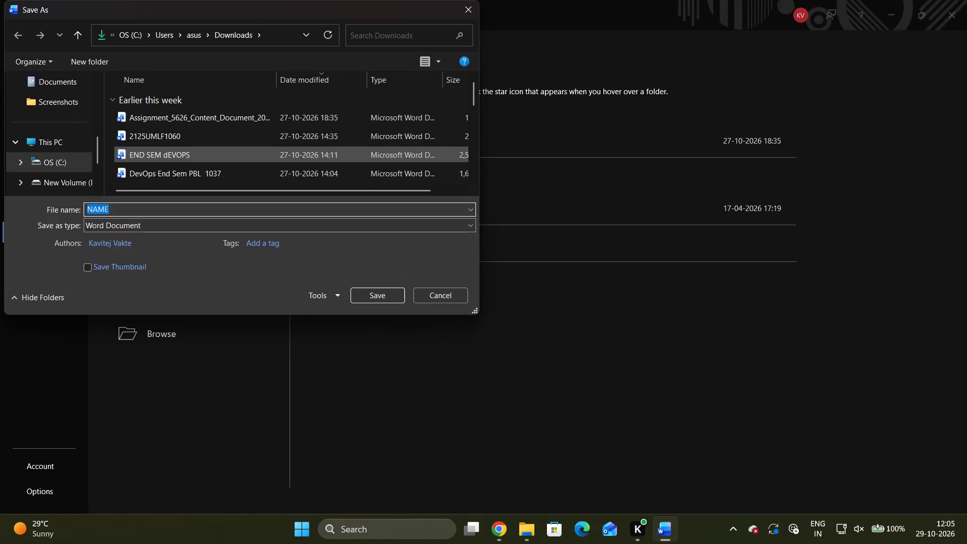
key(BackSpace)
text(JAVA)
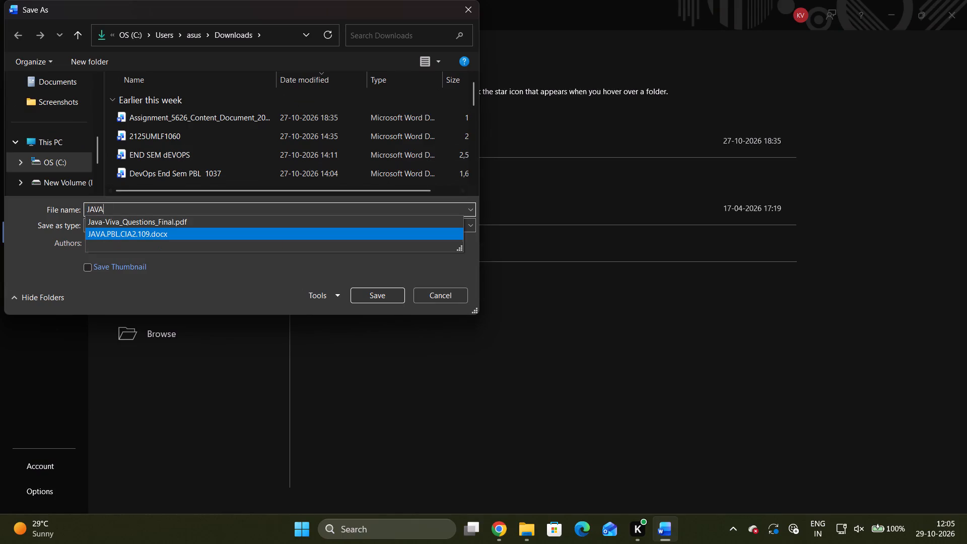
click(370, 292)
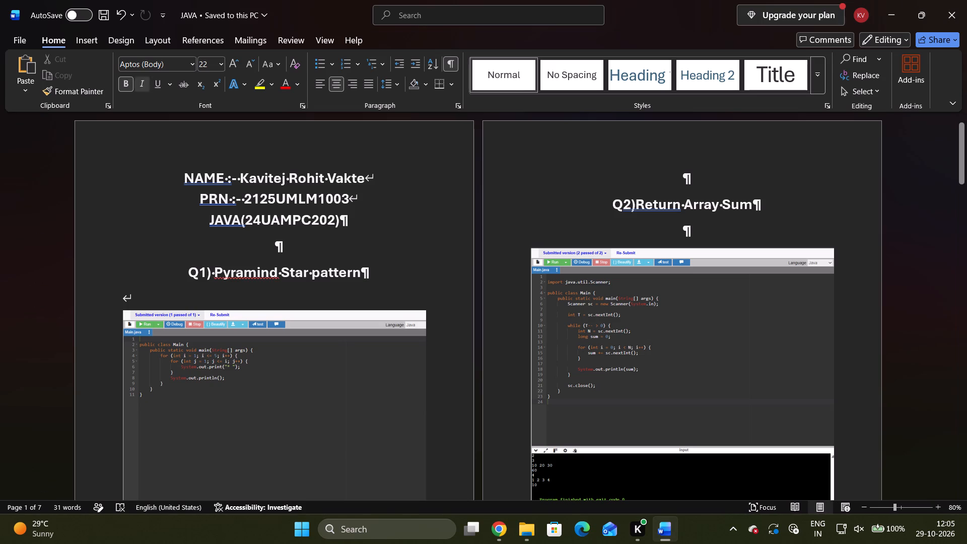
Set up a PDF export of the document named JAVA, with Downloads as the destination folder.
click(20, 46)
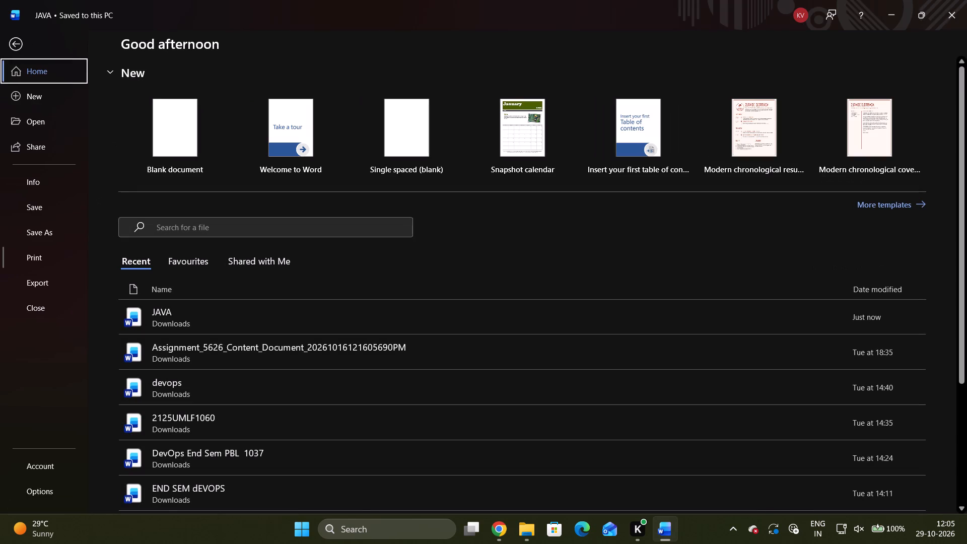
click(48, 275)
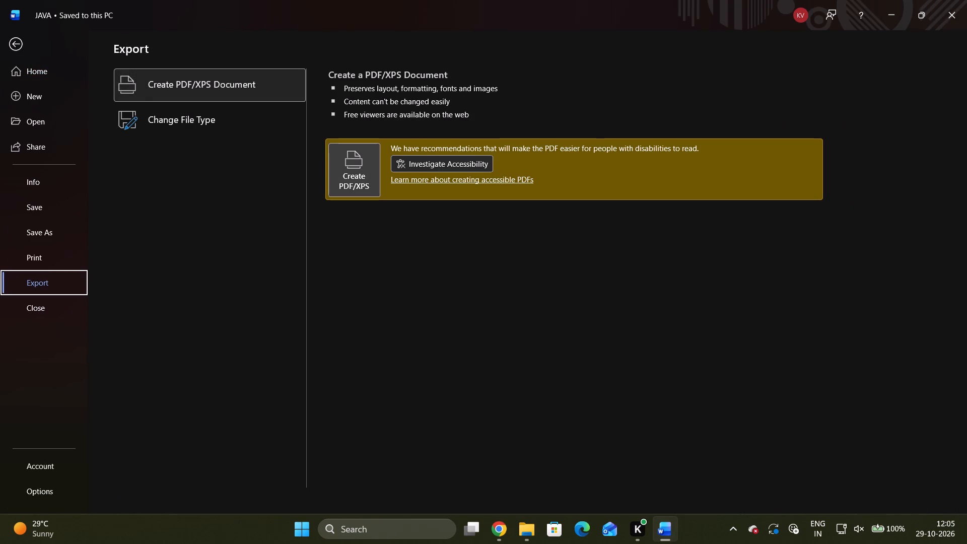
click(363, 184)
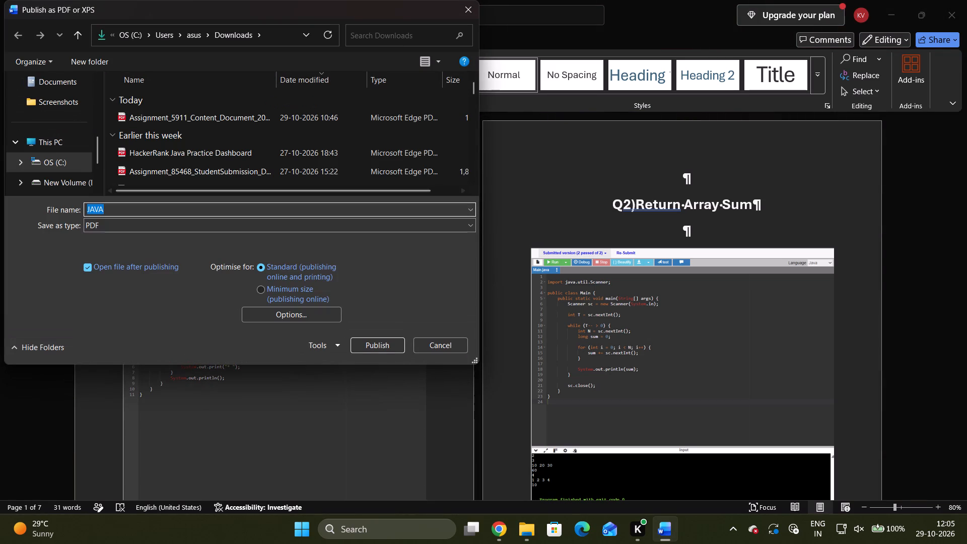
click(293, 225)
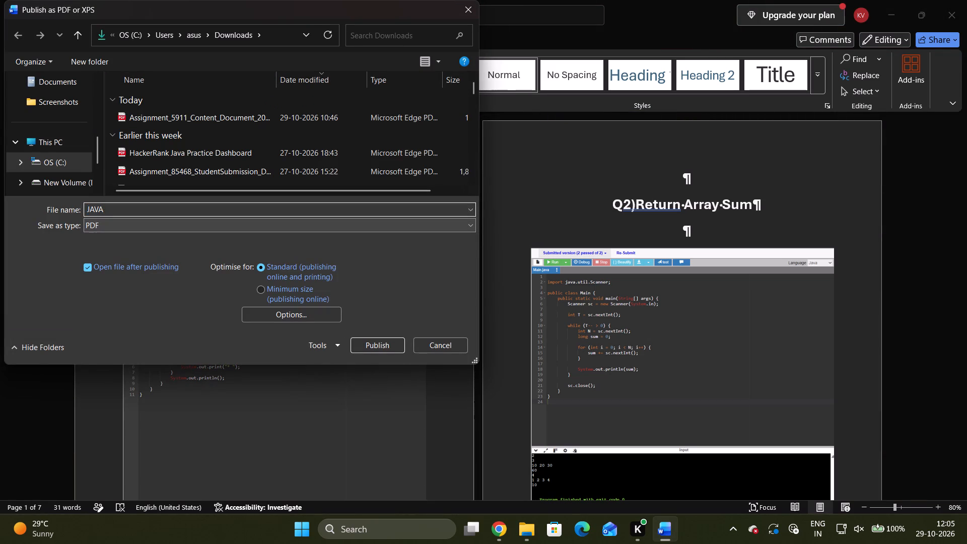
click(298, 236)
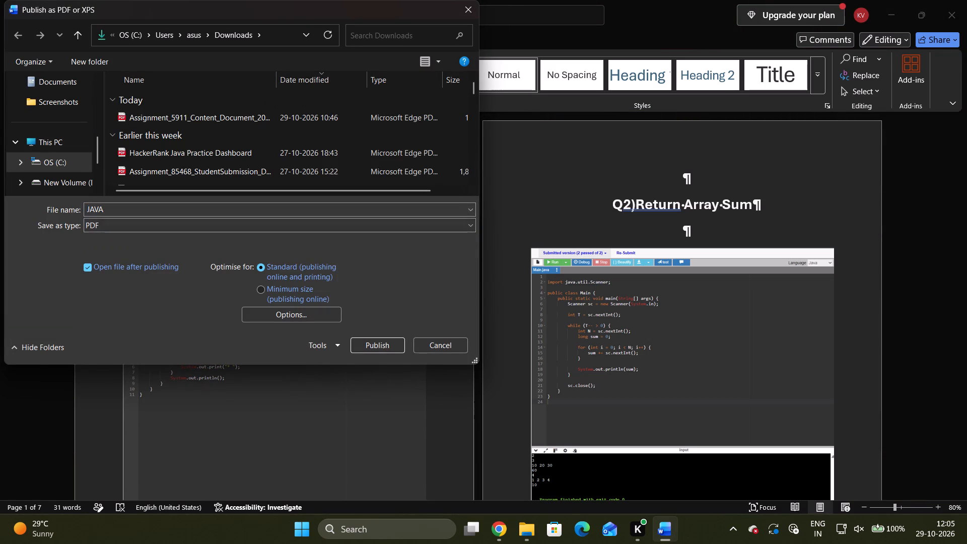
scroll(0, 163, down, 2)
scroll(43, 144, right, 1)
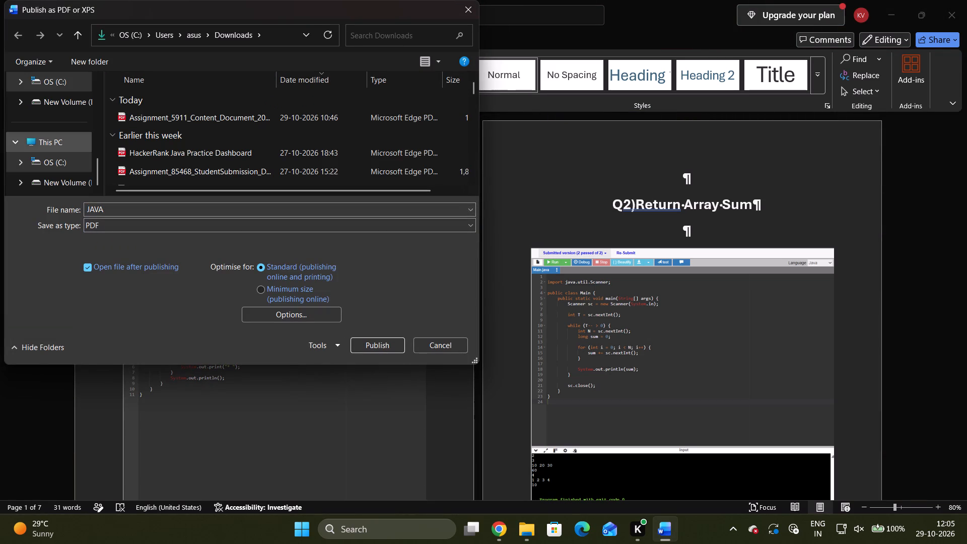
scroll(43, 144, right, 1)
scroll(43, 144, up, 1)
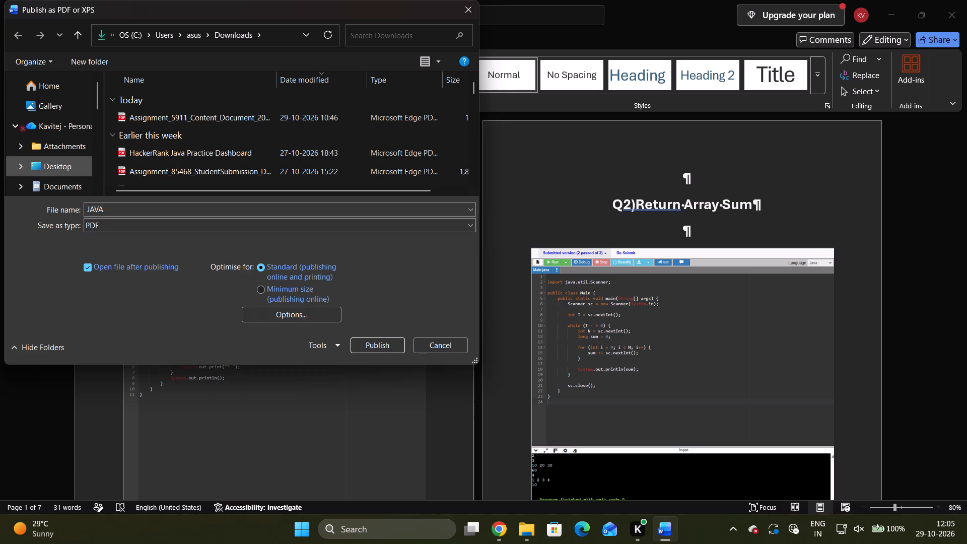
scroll(51, 162, down, 1)
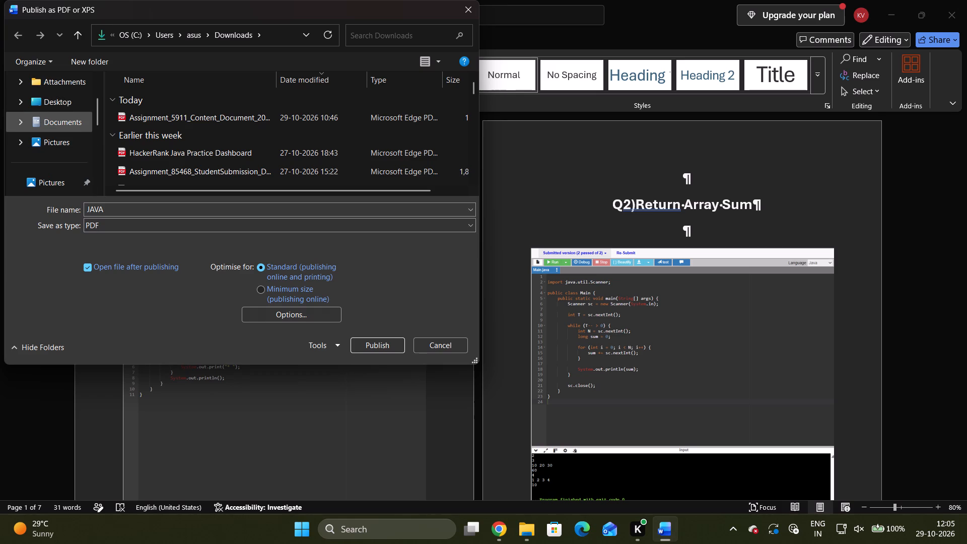
scroll(44, 128, up, 1)
scroll(44, 128, down, 1)
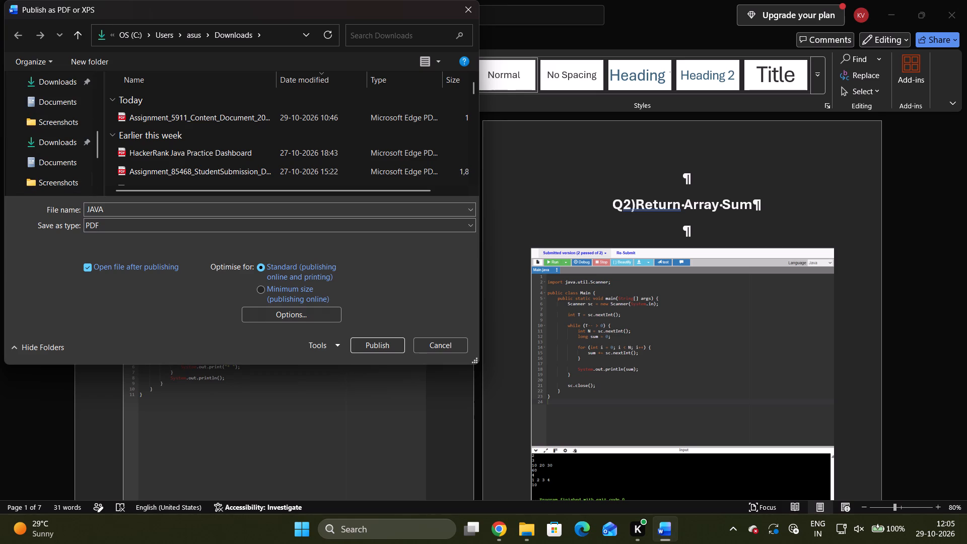
scroll(44, 128, down, 1)
click(52, 90)
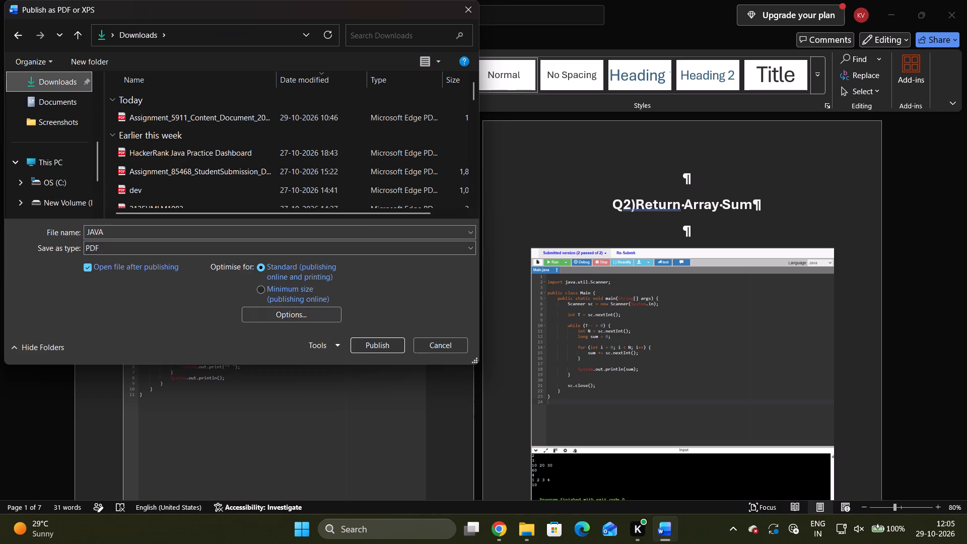
Publish the document as a PDF named JAVA in the Downloads folder, with the file opening after publishing.
click(376, 342)
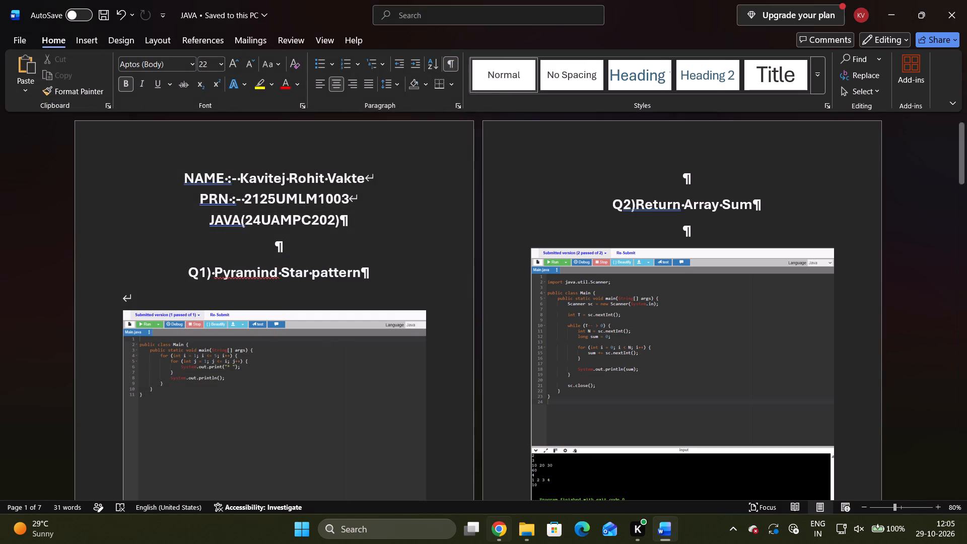
Switch to Microsoft Edge and look through the exported JAVA.pdf from the first page to the Overall Classroom Screen Shot page.
click(494, 526)
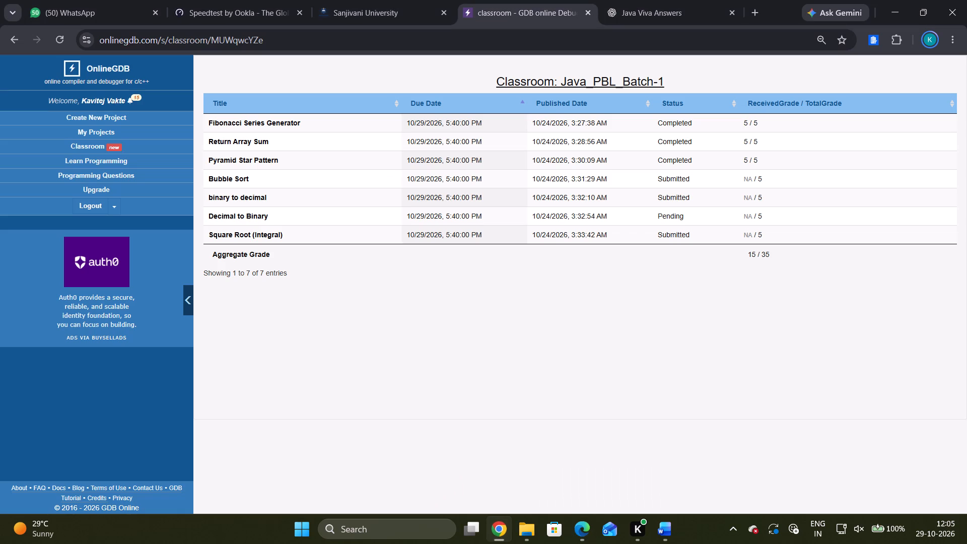
click(586, 535)
scroll(479, 355, down, 2)
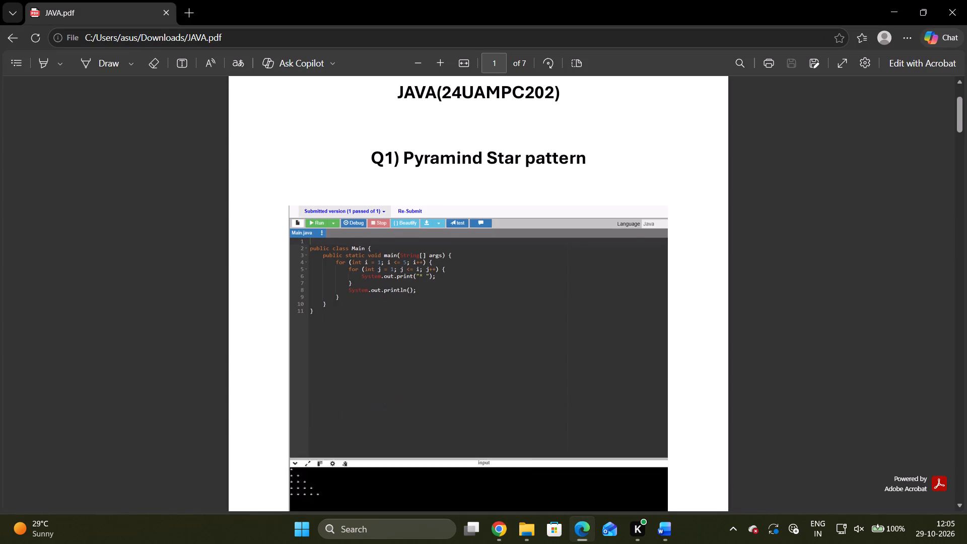
scroll(479, 355, down, 15)
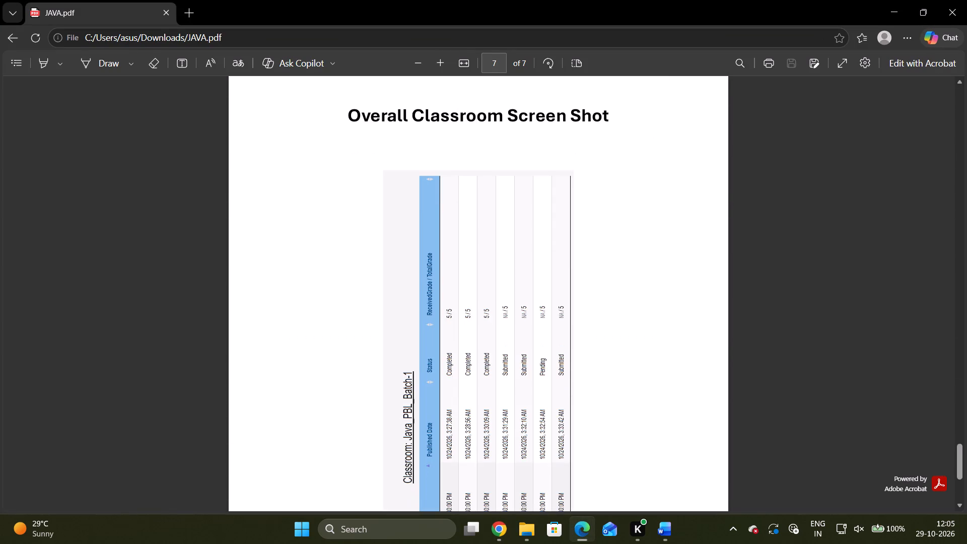
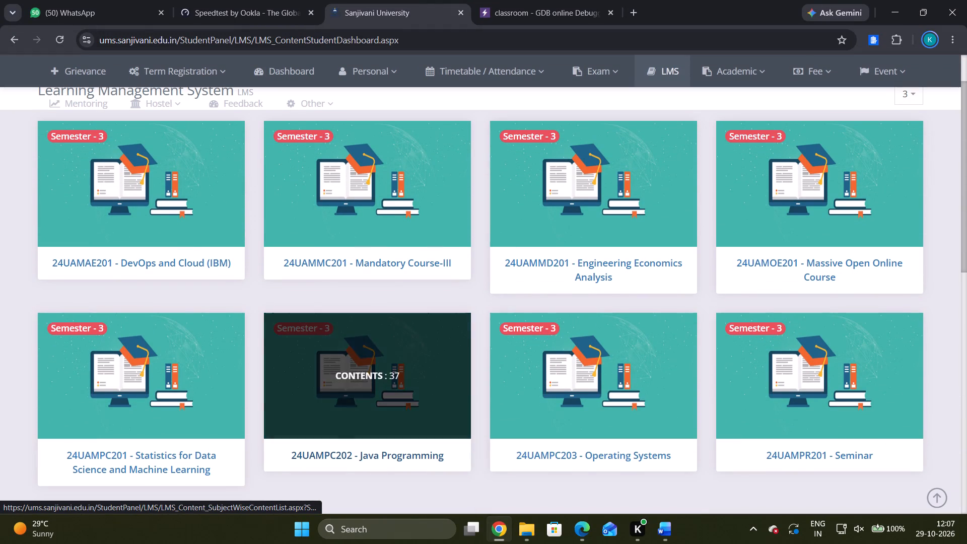
Open the JAVA_PBL_EXAM_Batch-1 assignment from the pending submissions of the 24UAMPC202 - Java Programming course.
scroll(203, 258, down, 1)
click(359, 301)
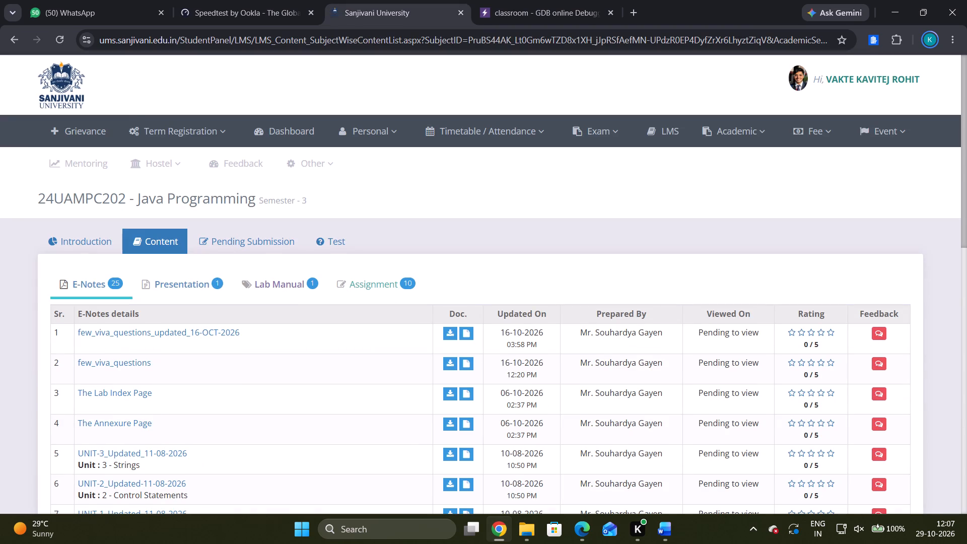
scroll(359, 301, down, 1)
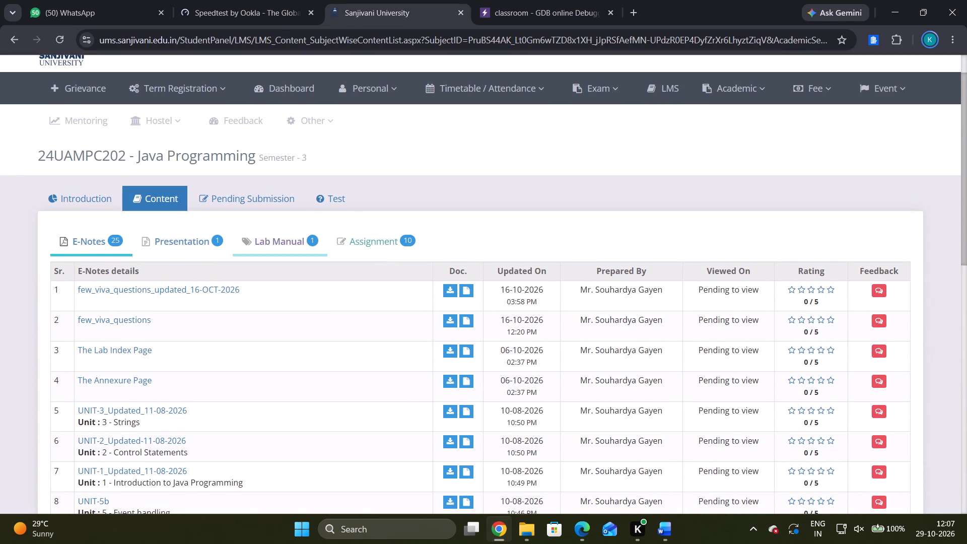
click(371, 238)
click(273, 197)
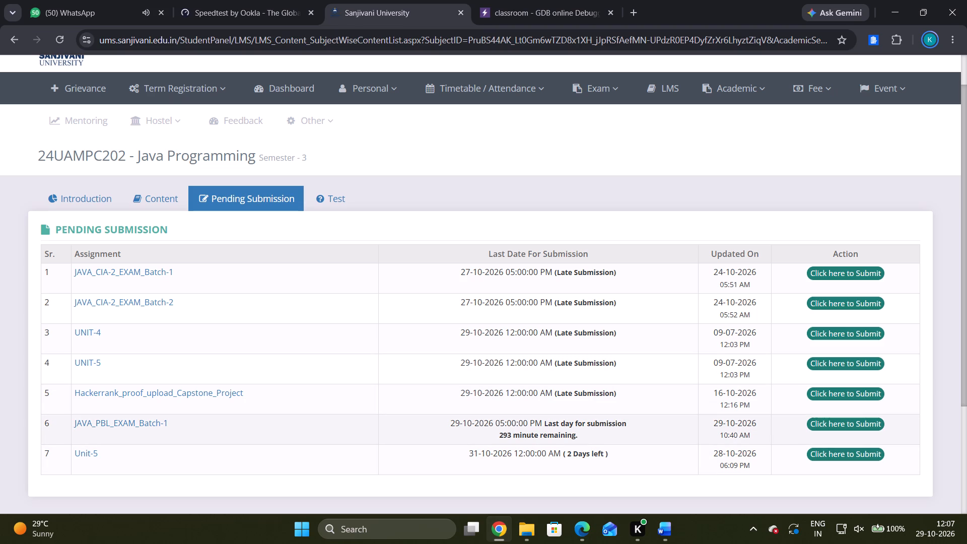
click(814, 423)
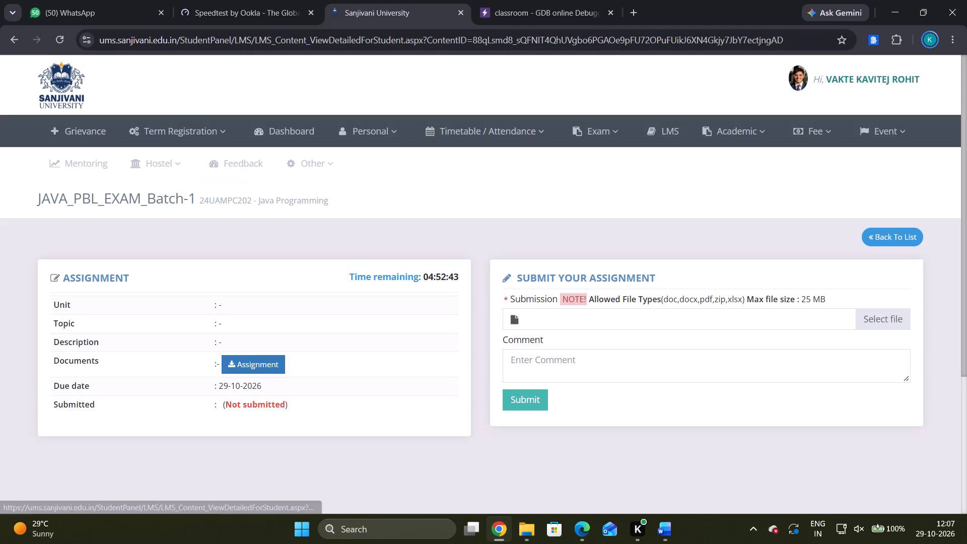
Attach the JAVA PDF from the Downloads folder to the JAVA_PBL_EXAM_Batch-1 assignment and submit it without a comment.
click(541, 314)
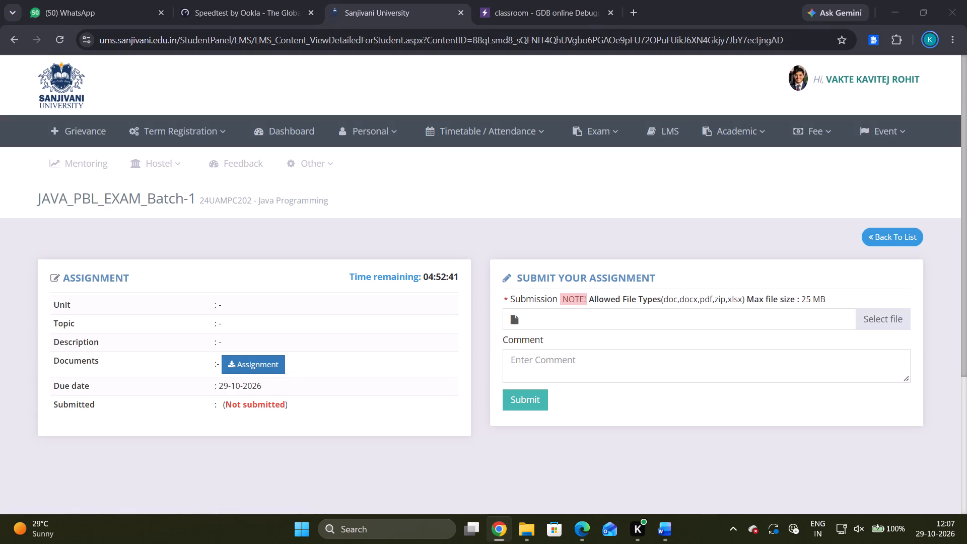
click(195, 248)
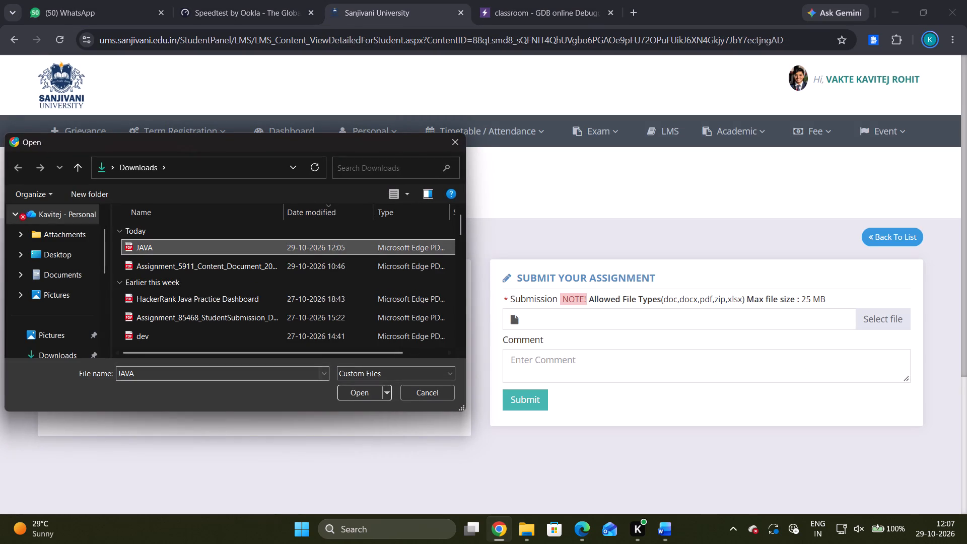
click(352, 395)
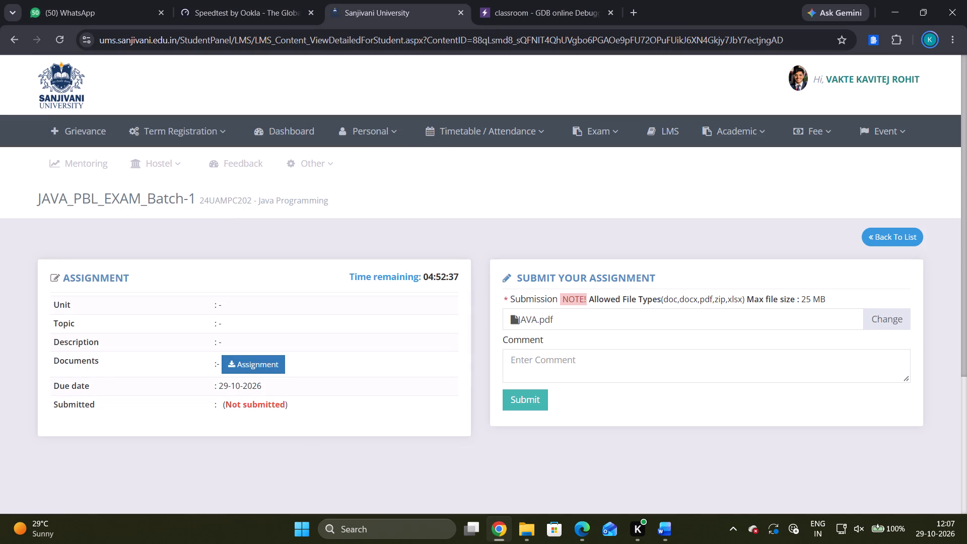
click(522, 399)
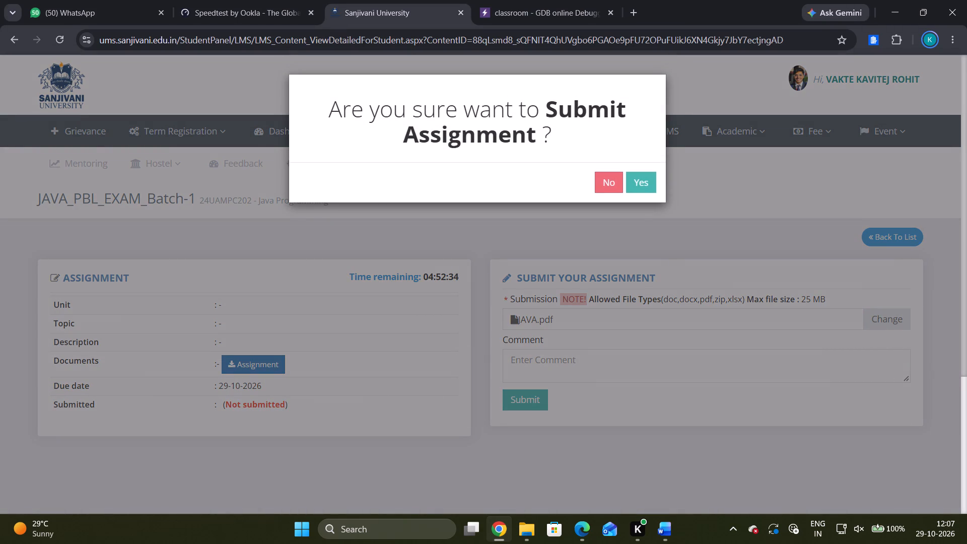